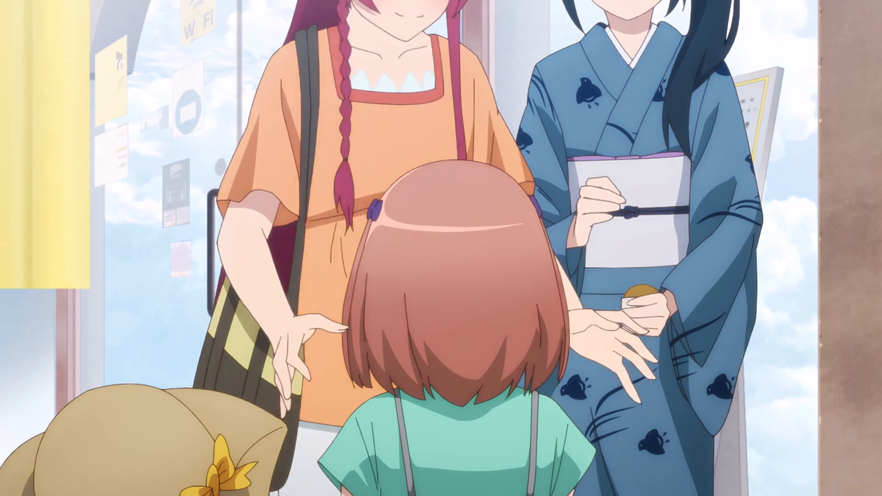
Pause the playing video and switch away from the player to the other browser window.
key("space")
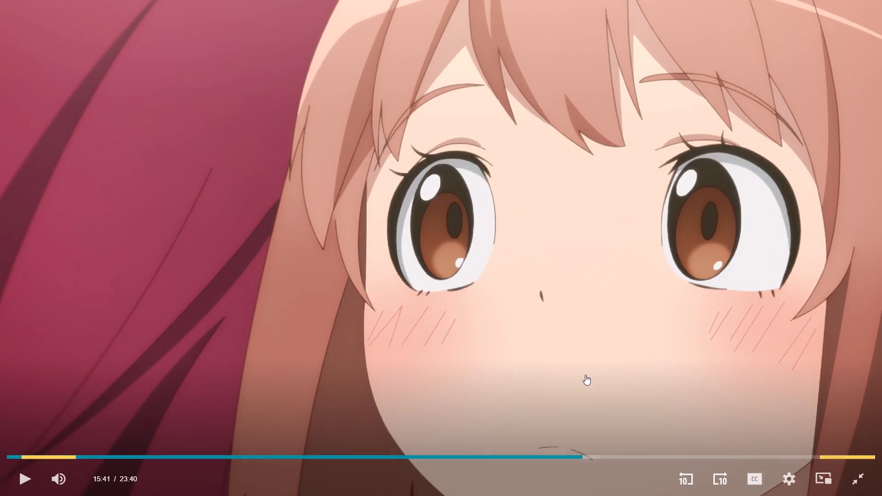
key("alt+Tab")
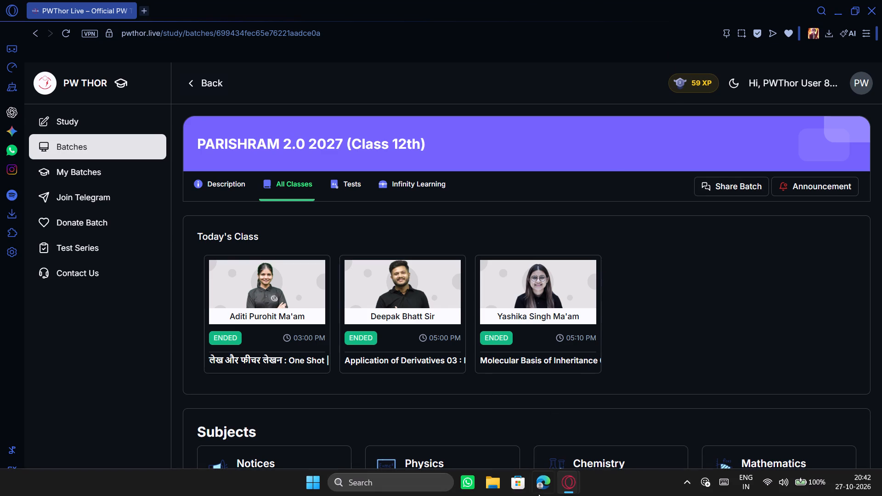
left_click(484, 487)
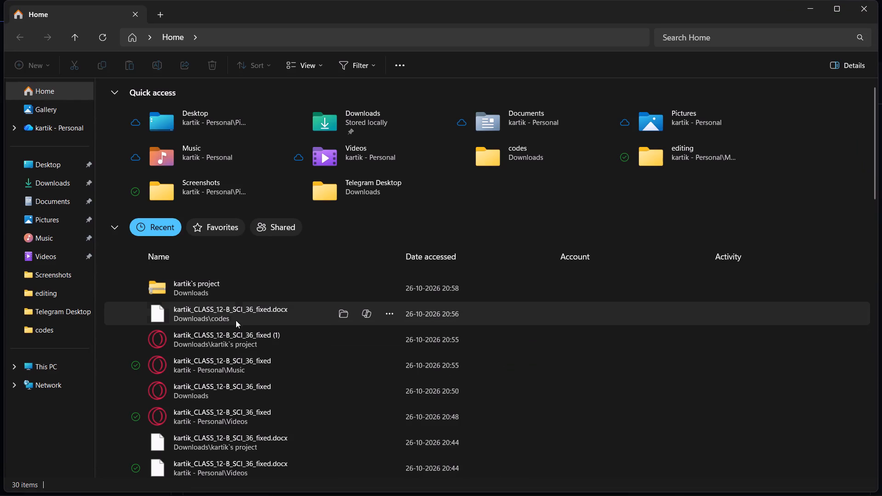
double_click(228, 315)
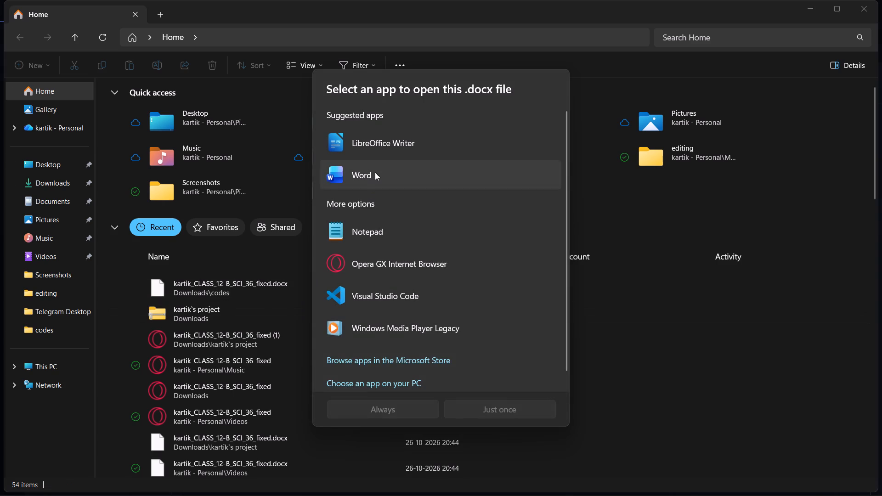
left_click(375, 172)
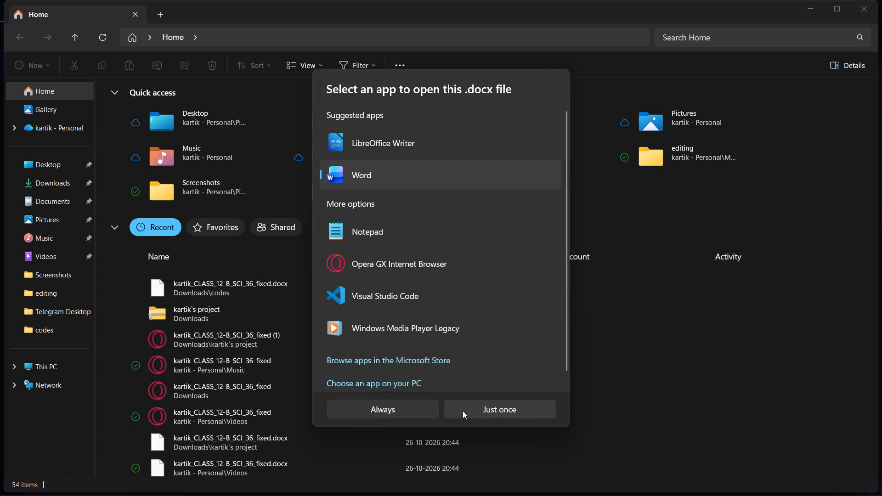
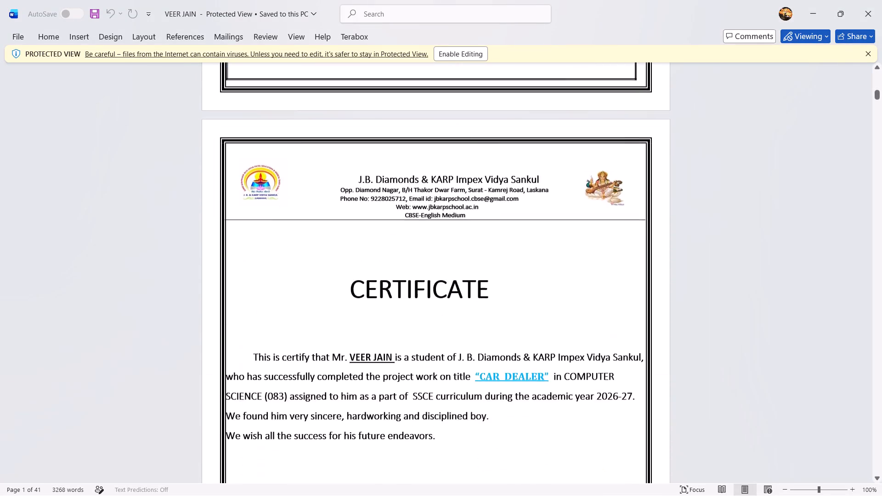
Read through the Word project report's certificate page, down to the examiner and principal signature lines.
scroll(648, 228, "down", 11)
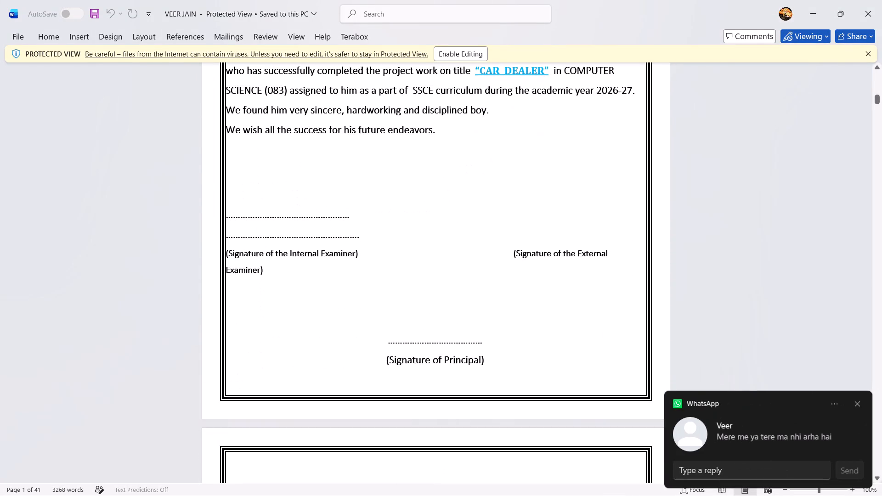
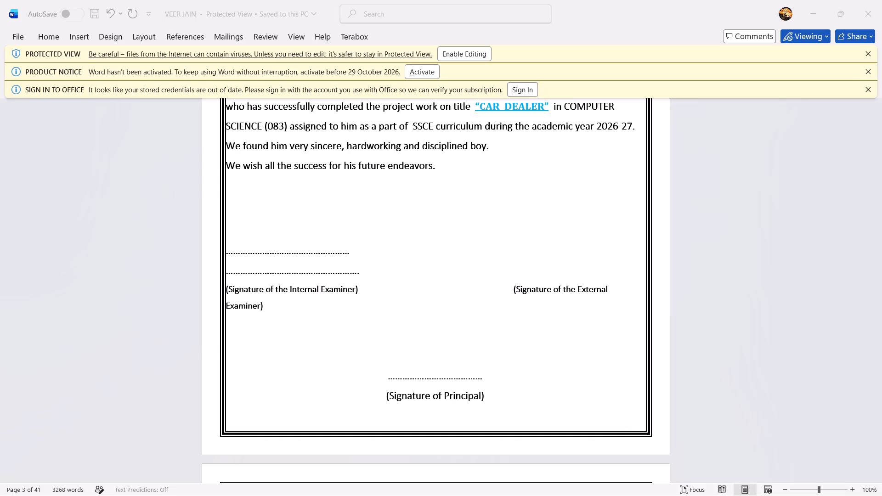
Open the captured screenshot of the certificate's signature section in Snipping Tool, copy the image, and close the editor.
left_click(787, 361)
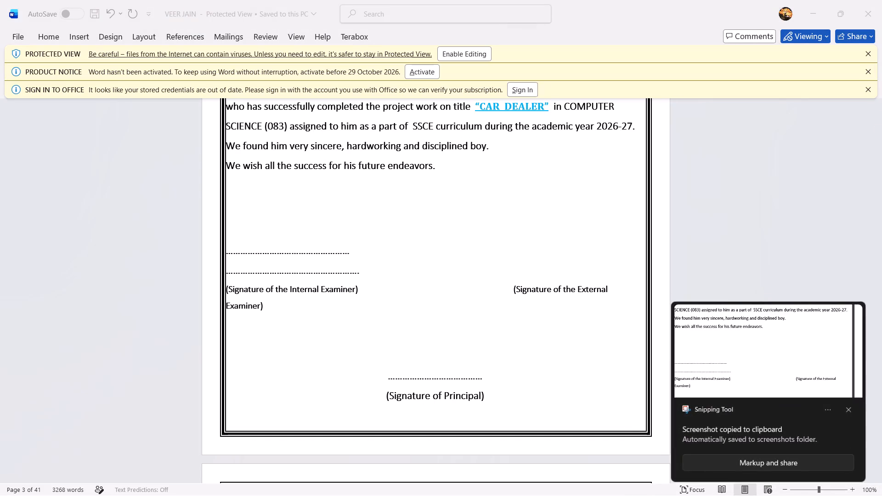
left_click(768, 204)
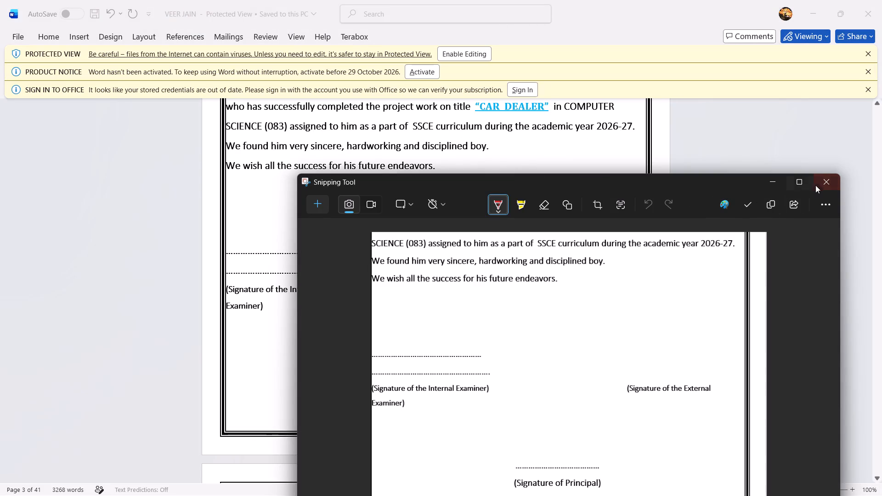
left_click(819, 185)
Switch from the Word report to another open window.
key("alt+Tab")
key("alt+Tab")
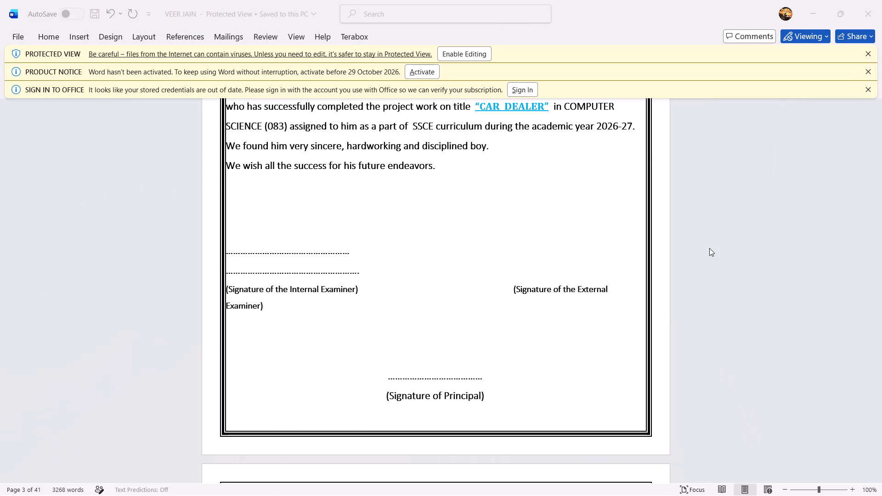
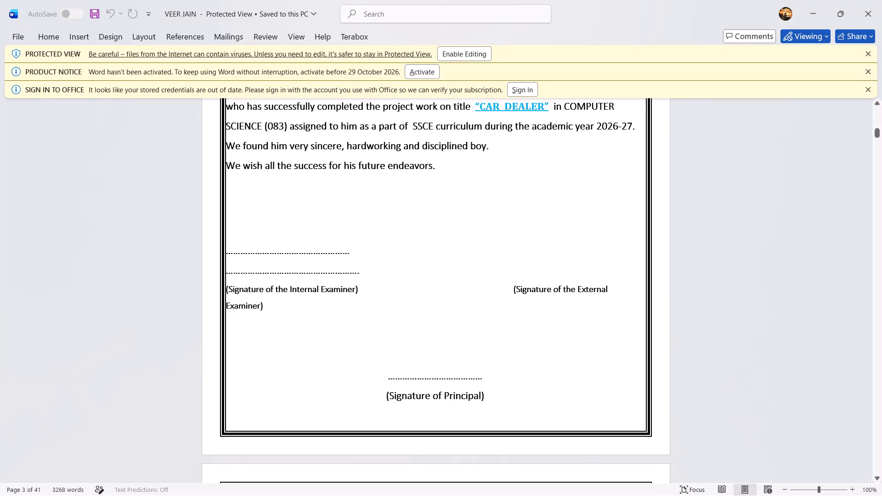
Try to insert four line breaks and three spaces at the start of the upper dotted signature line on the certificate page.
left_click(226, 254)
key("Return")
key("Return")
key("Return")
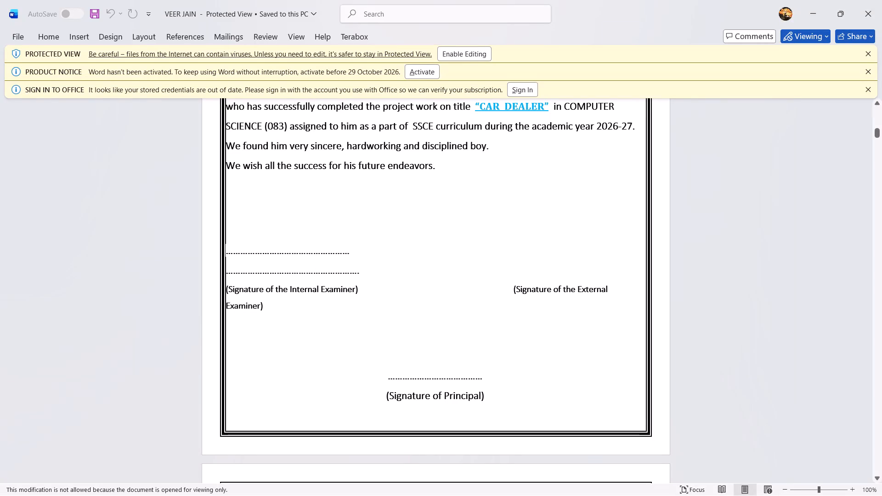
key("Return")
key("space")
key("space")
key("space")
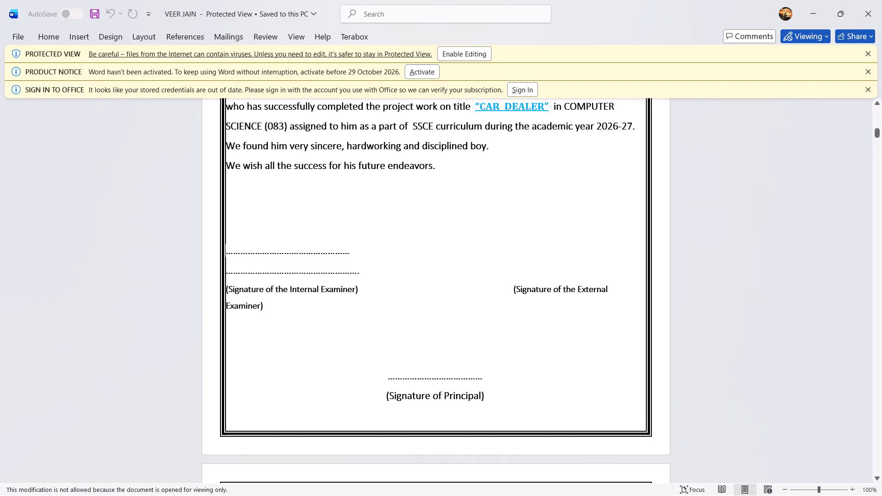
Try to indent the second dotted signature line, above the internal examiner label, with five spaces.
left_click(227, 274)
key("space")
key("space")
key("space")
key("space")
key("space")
Select the upper dotted signature line on the certificate page.
left_click_drag(371, 246, 269, 248)
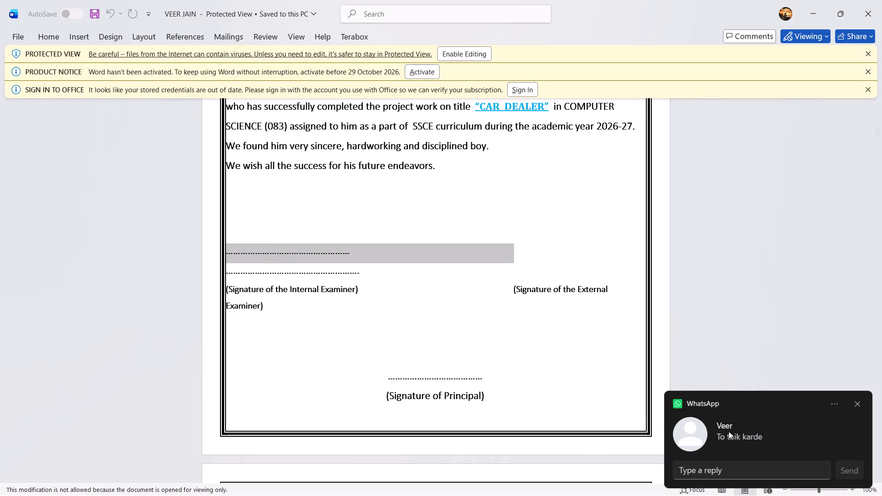
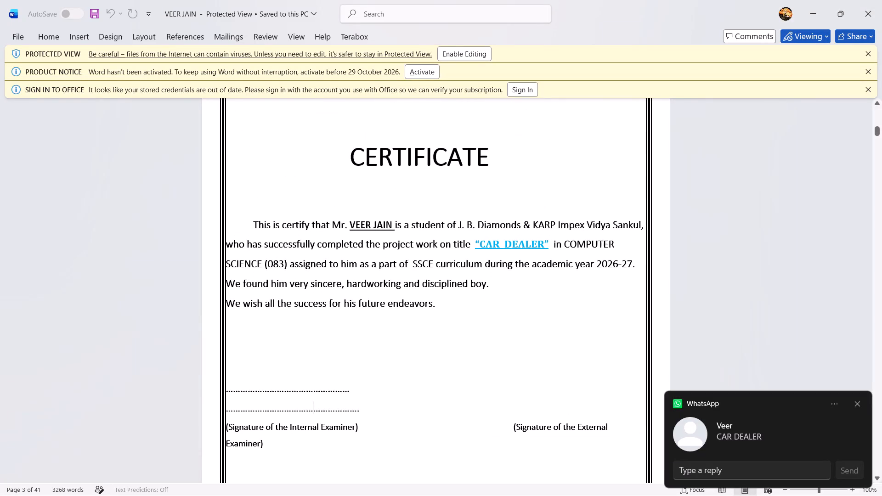
Review the project report from the certificate page back to the cover page, checking the title, submission details and school name.
scroll(373, 265, "up", 6)
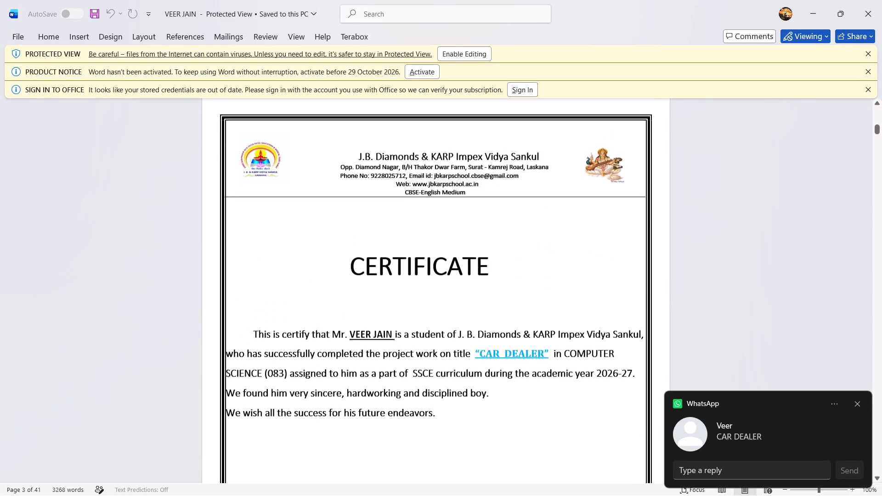
scroll(371, 265, "up", 20)
scroll(371, 265, "up", 12)
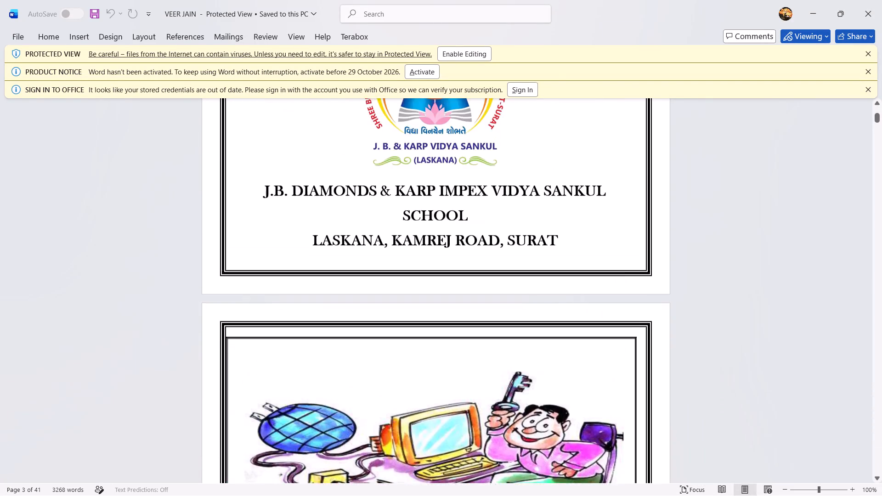
scroll(362, 265, "up", 10)
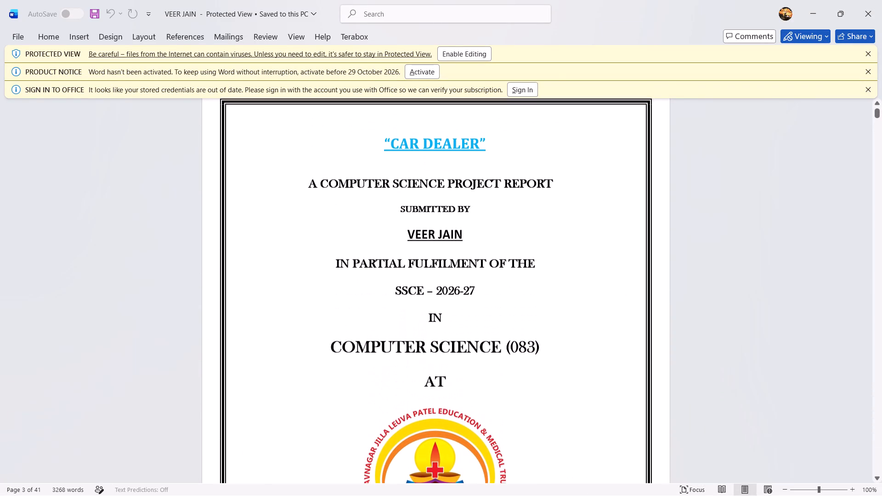
scroll(359, 265, "up", 5)
scroll(358, 265, "down", 11)
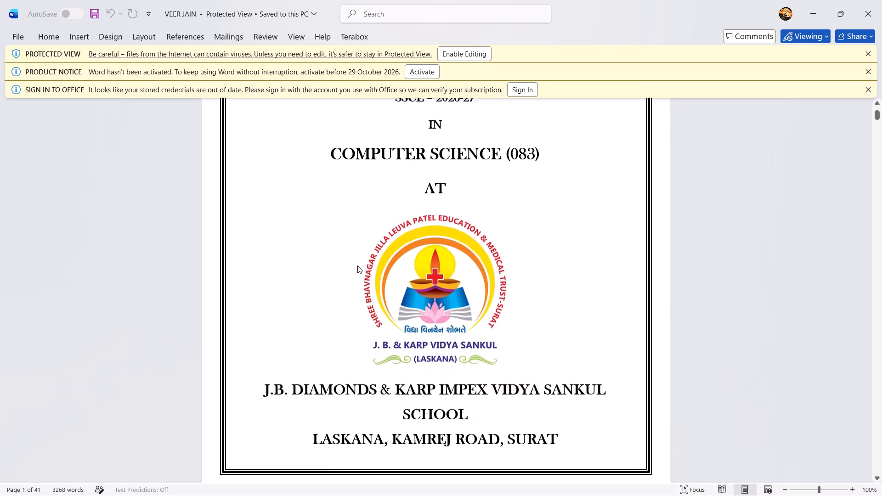
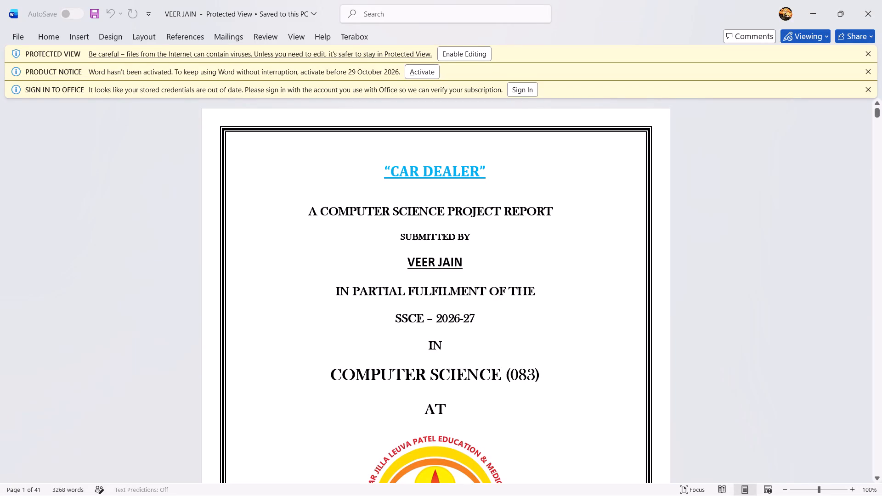
Look through the CAR DEALER project report from the title page to the examiner and principal signature section of the certificate.
scroll(454, 271, "down", 4)
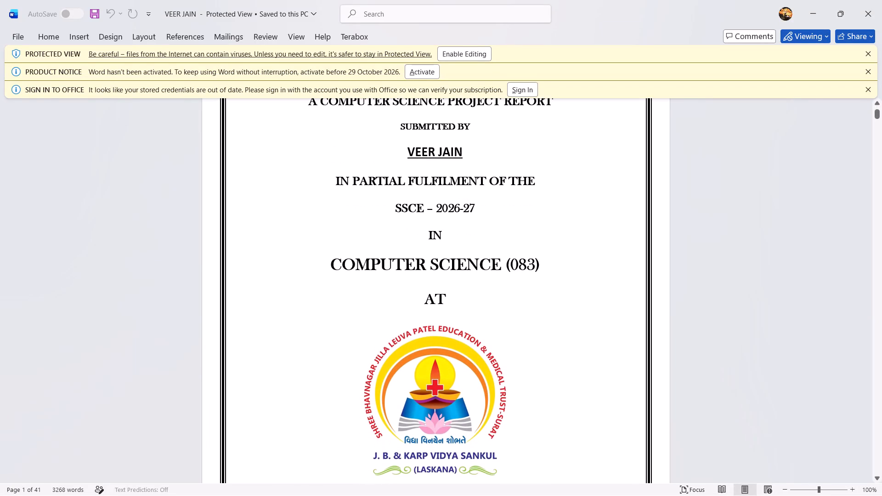
scroll(451, 270, "down", 9)
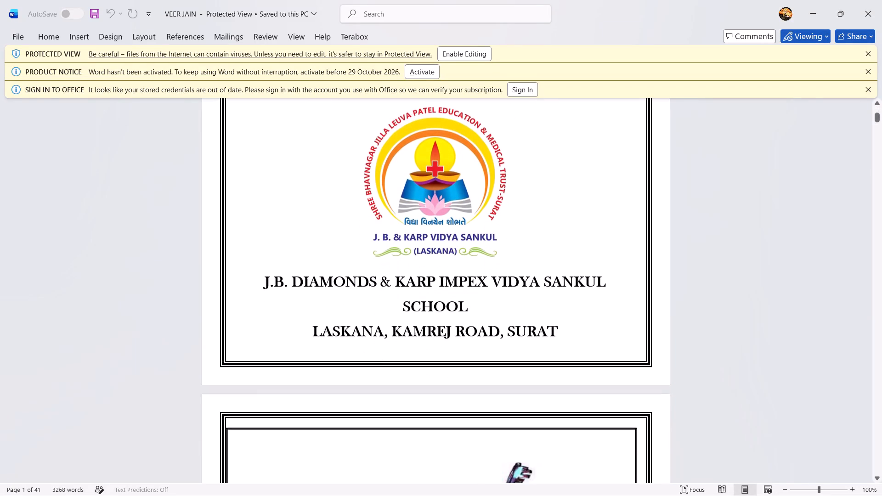
scroll(451, 270, "down", 19)
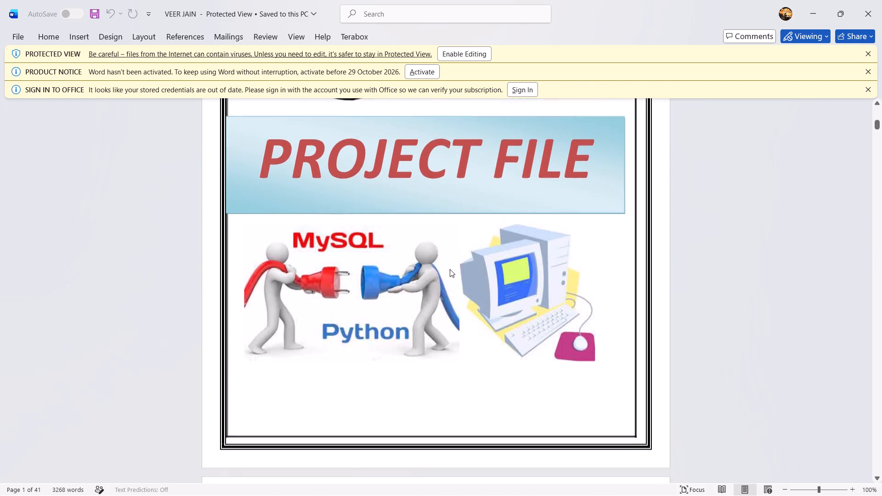
scroll(450, 269, "down", 16)
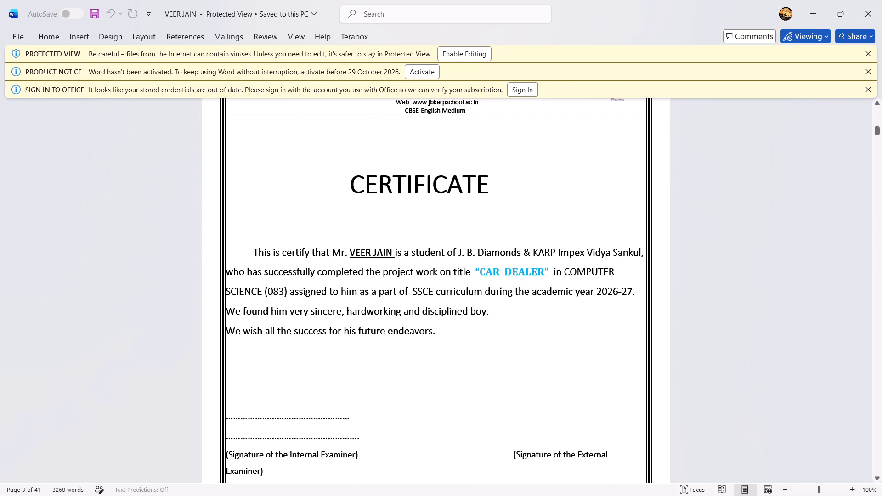
scroll(439, 267, "up", 3)
scroll(439, 267, "down", 1)
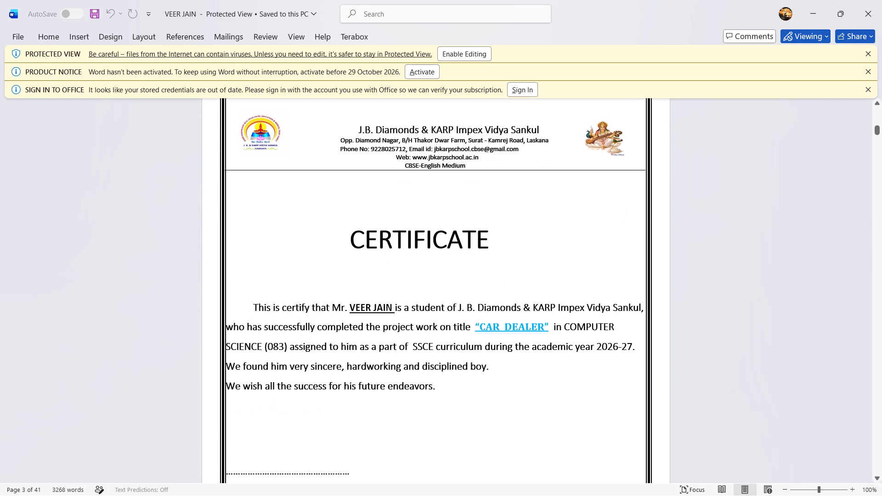
scroll(430, 267, "down", 3)
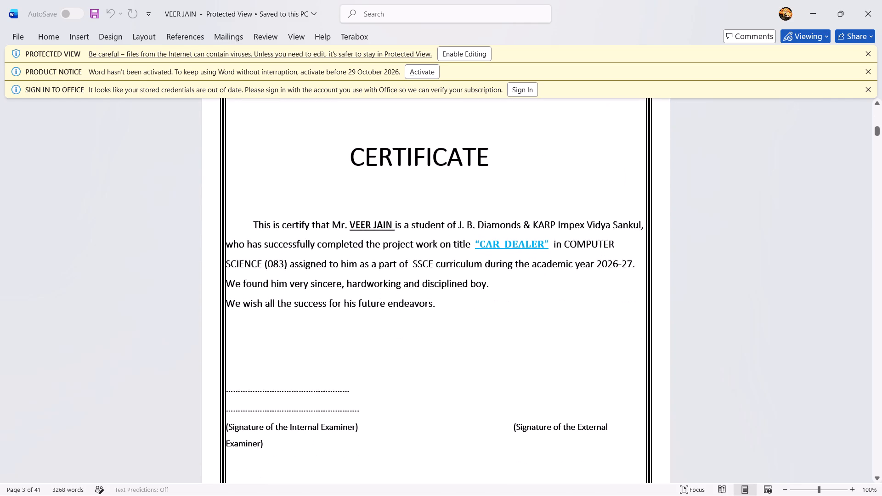
scroll(427, 267, "down", 5)
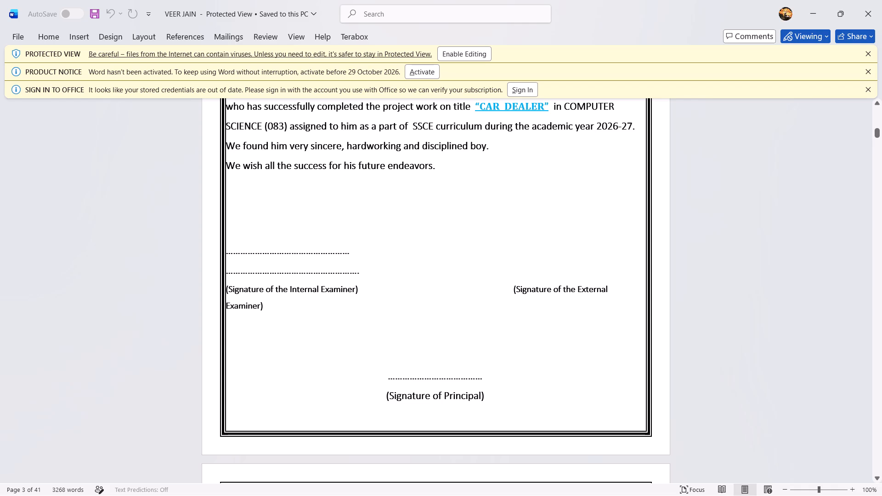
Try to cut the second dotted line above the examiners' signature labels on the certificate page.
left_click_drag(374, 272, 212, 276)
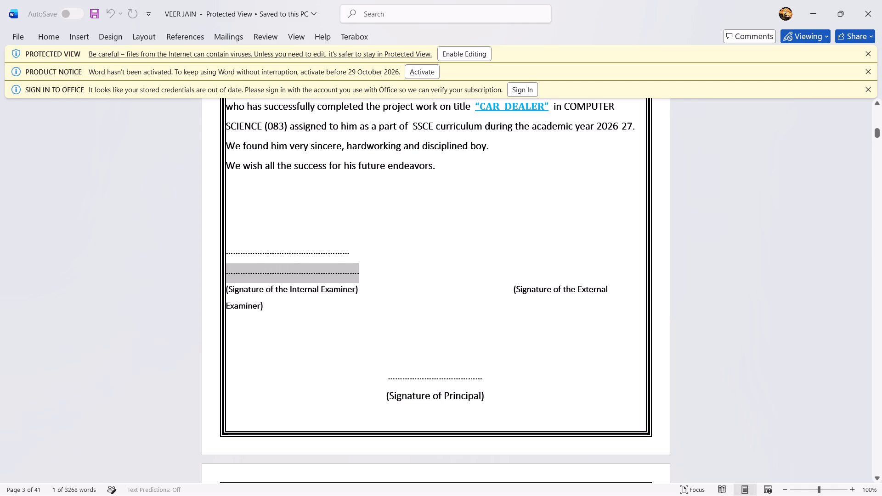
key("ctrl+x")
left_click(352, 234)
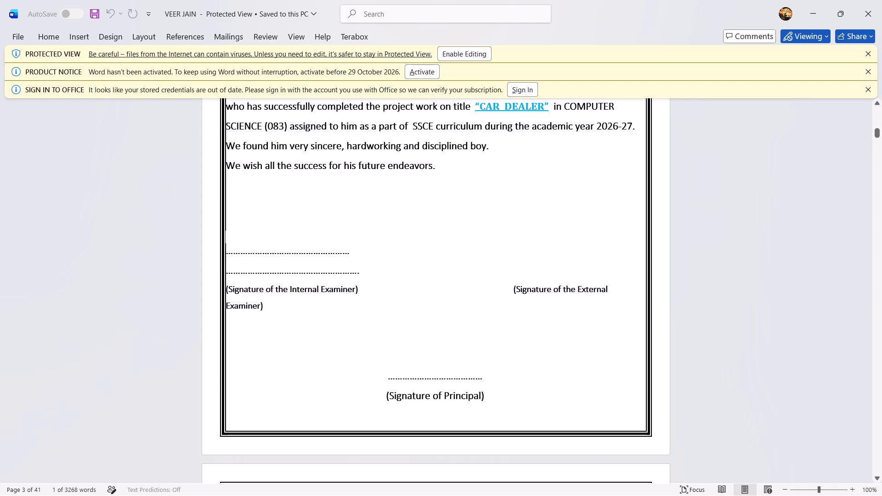
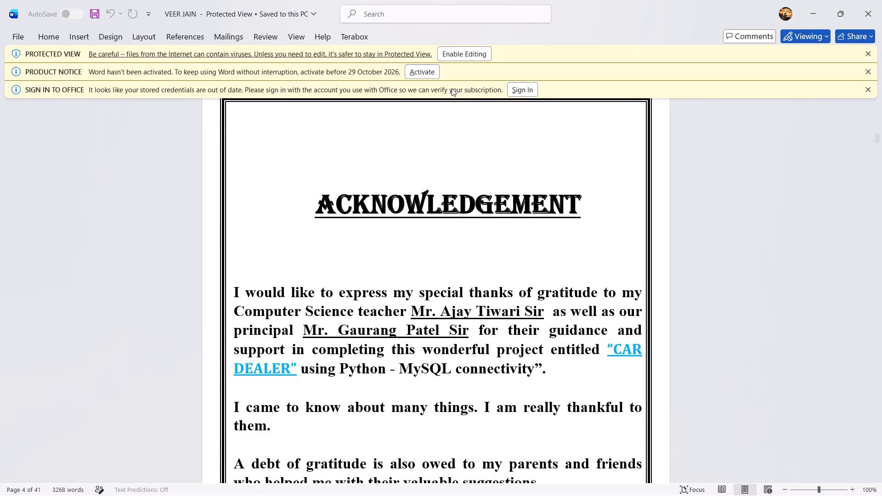
Take the project report out of Protected View by enabling editing.
left_click(452, 53)
scroll(428, 139, "down", 4)
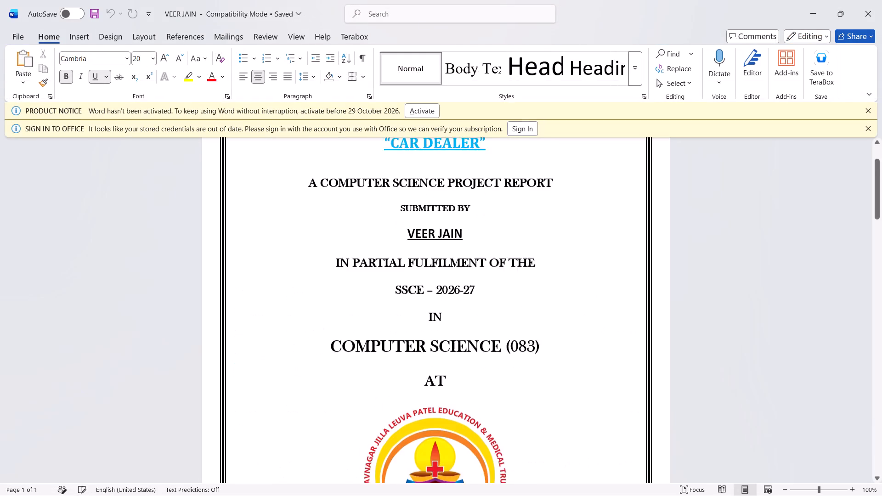
Look through the "Car Dealer" project report from the title page past the Project File cover to the examiner and principal signature lines.
scroll(414, 251, "down", 16)
scroll(399, 252, "down", 11)
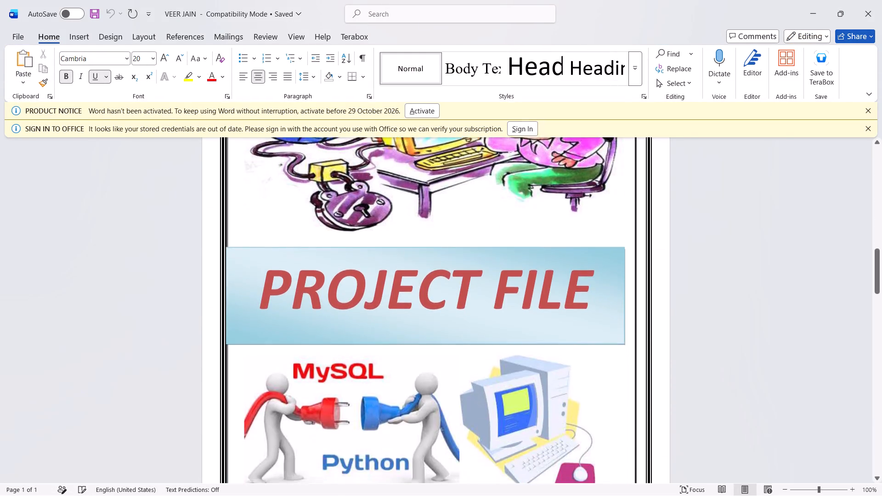
scroll(399, 252, "down", 15)
scroll(397, 251, "down", 12)
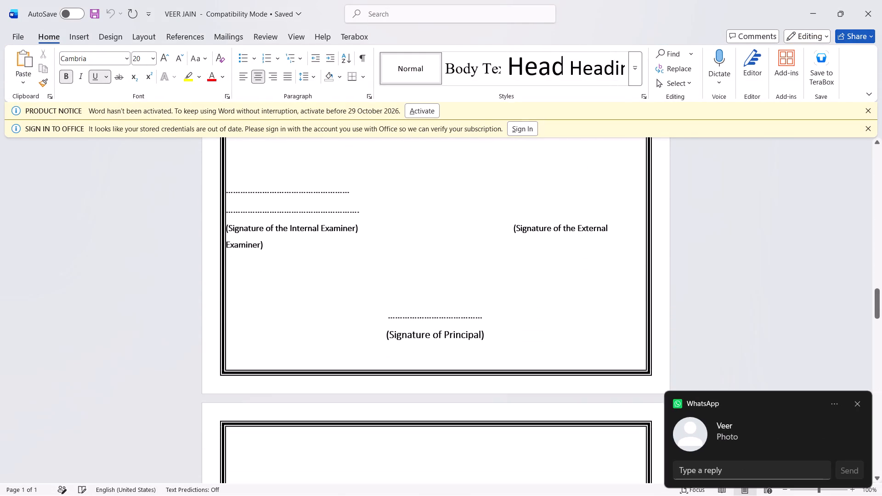
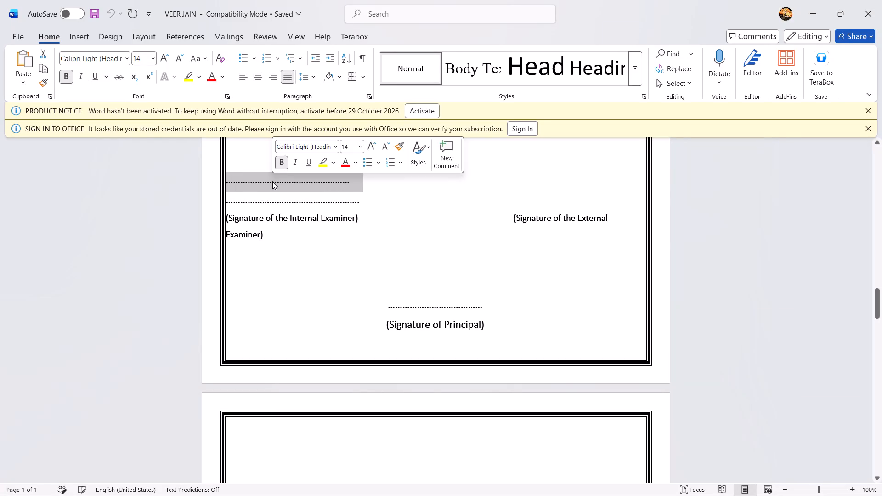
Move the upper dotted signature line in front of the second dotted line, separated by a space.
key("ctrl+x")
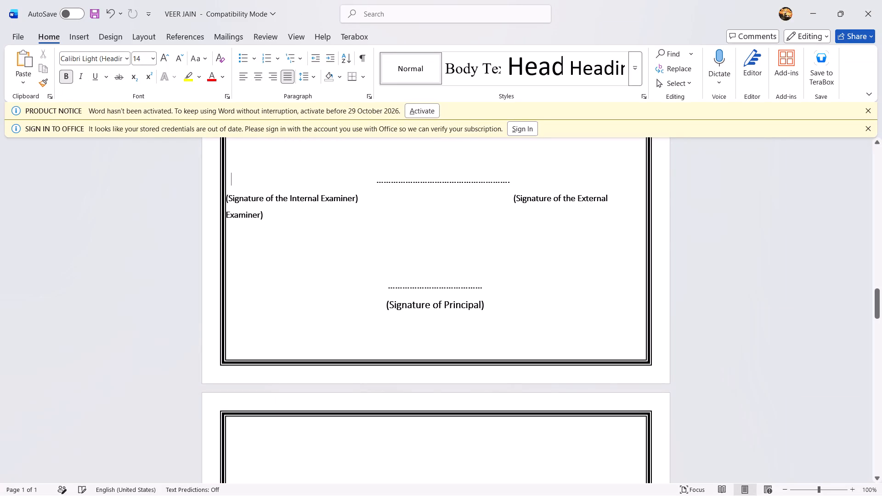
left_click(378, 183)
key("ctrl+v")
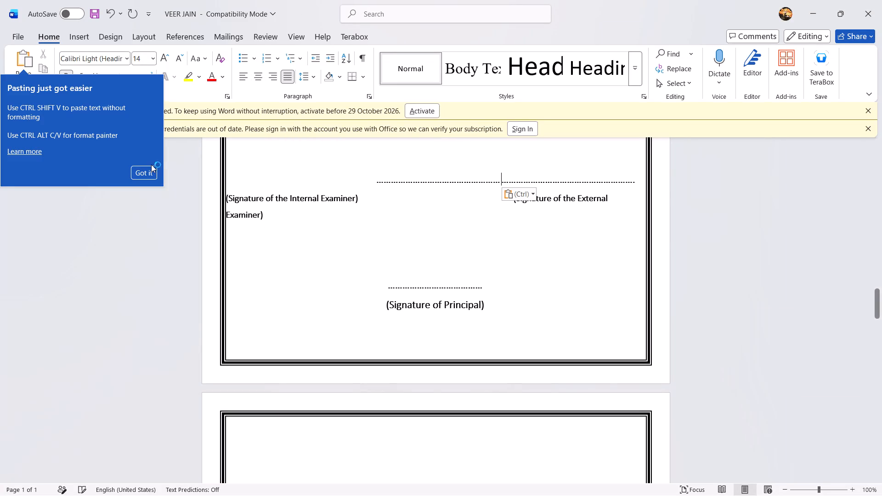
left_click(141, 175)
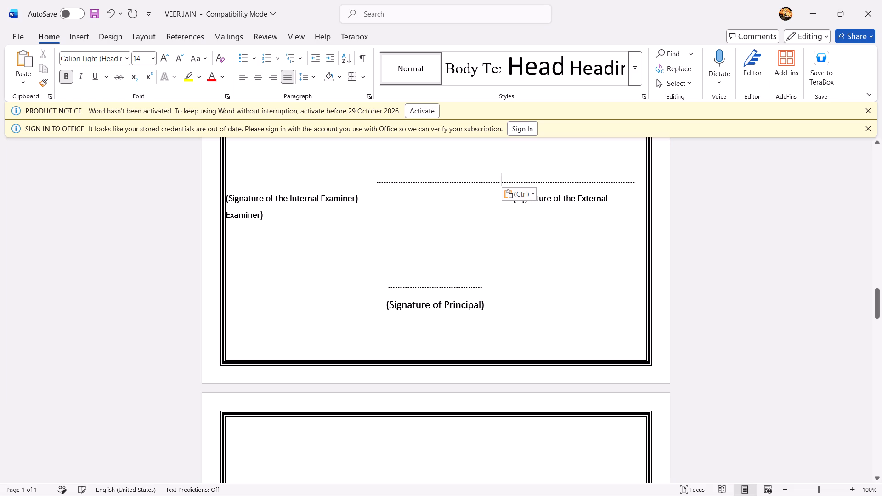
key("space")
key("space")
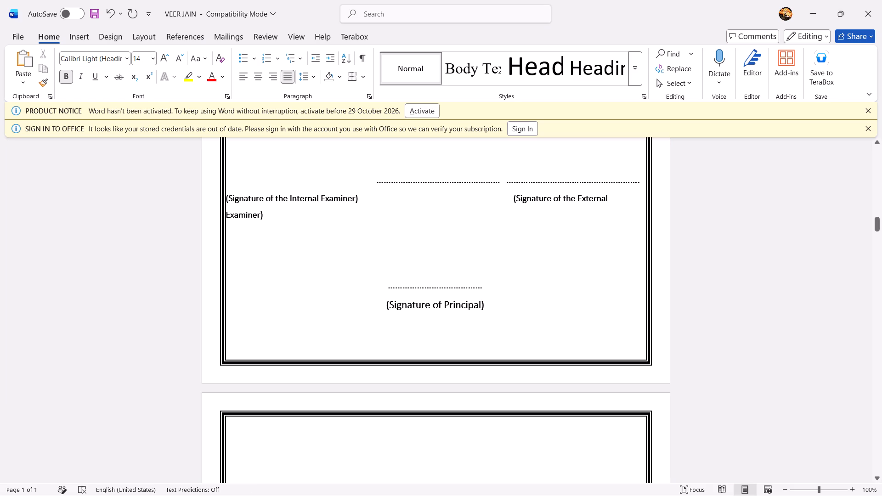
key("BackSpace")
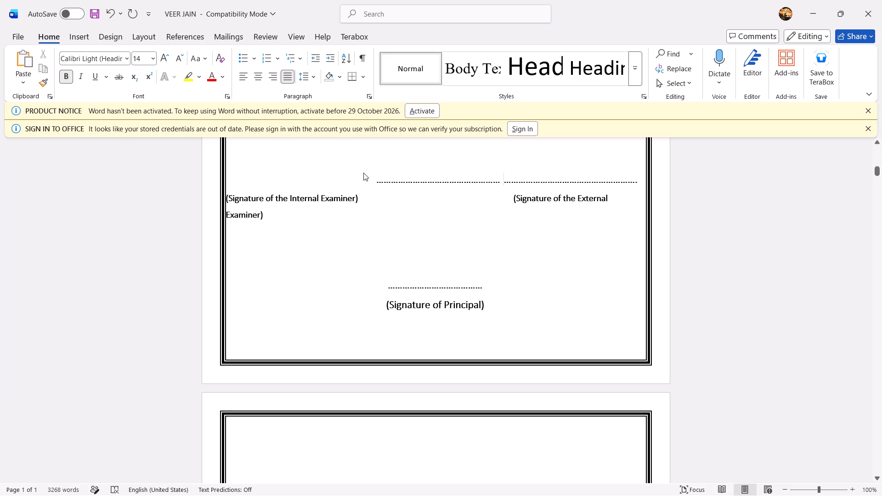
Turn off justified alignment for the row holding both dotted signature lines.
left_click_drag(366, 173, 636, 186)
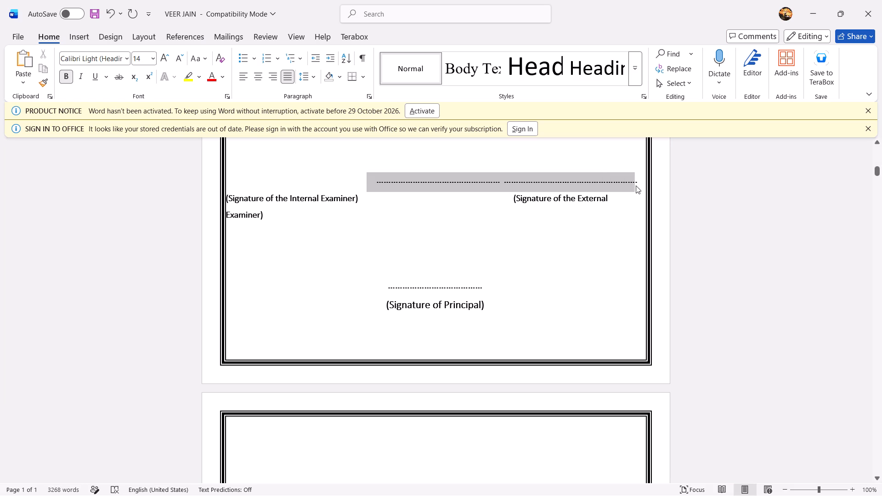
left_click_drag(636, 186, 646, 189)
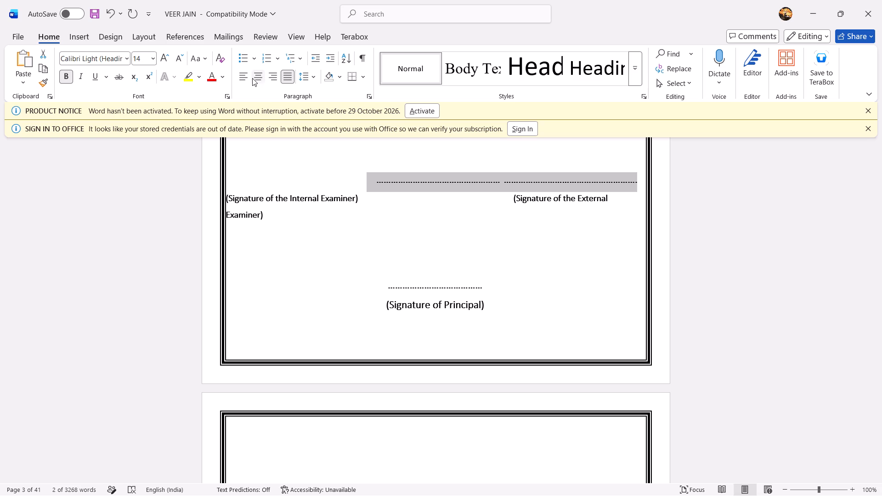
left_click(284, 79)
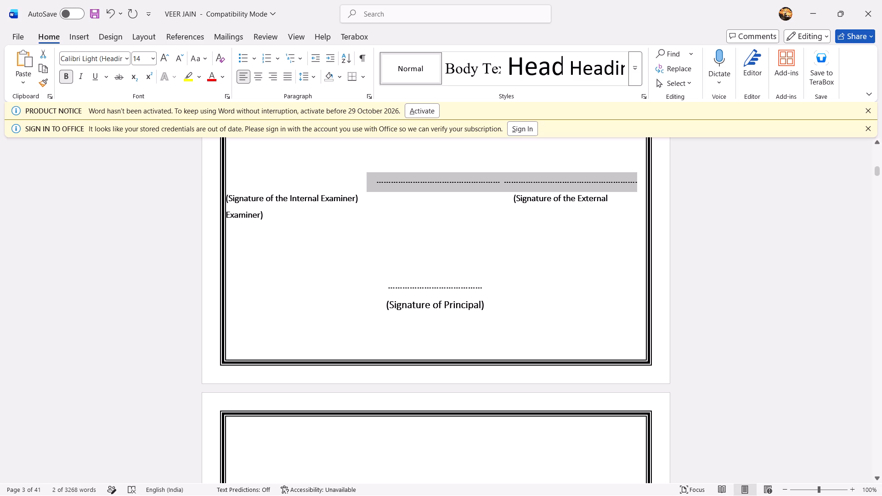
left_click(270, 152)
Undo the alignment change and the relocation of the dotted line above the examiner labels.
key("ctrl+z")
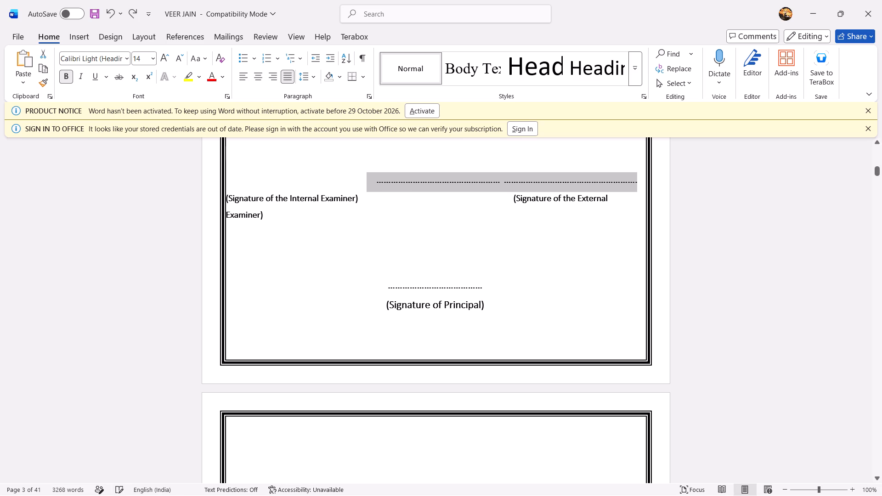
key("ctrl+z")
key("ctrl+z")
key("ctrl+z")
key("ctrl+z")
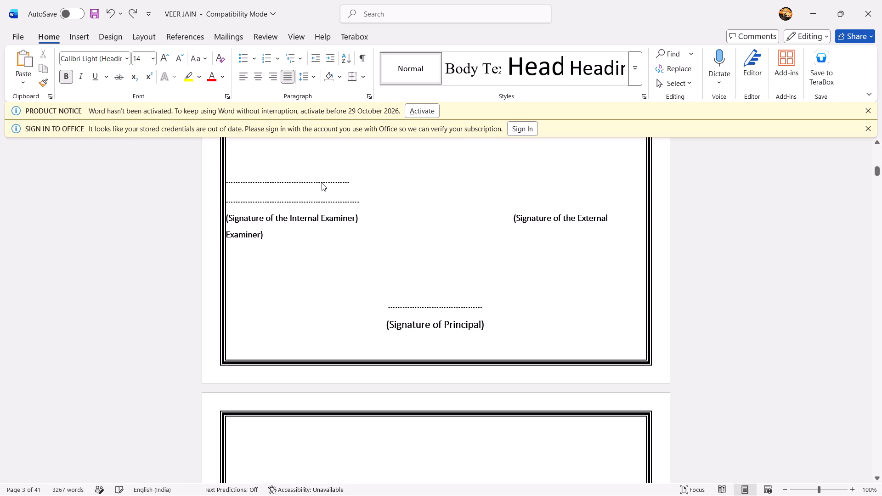
Cut the upper dotted line and delete the blank gap before the remaining one, aligning it above the Internal Examiner label.
key("ctrl+x")
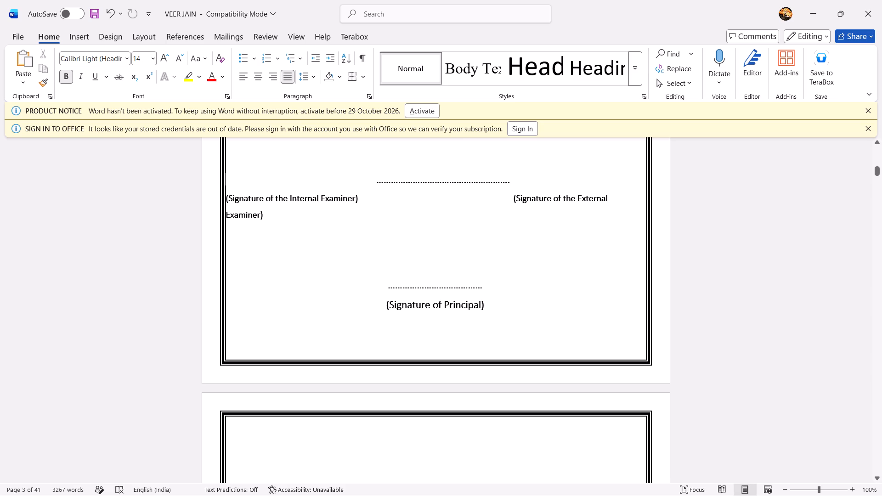
left_click_drag(226, 175, 367, 178)
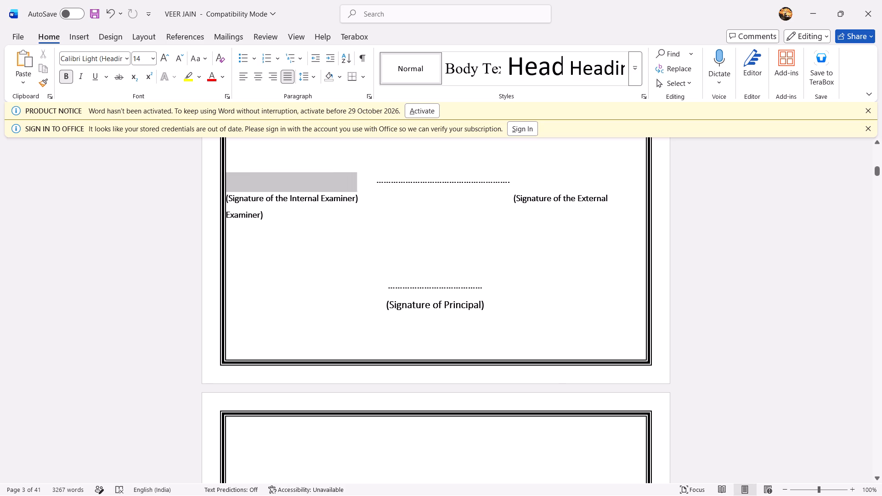
left_click_drag(367, 178, 375, 177)
key("BackSpace")
Paste the cut dotted line on the same row, spaced across to sit above the External Examiner label.
left_click(483, 182)
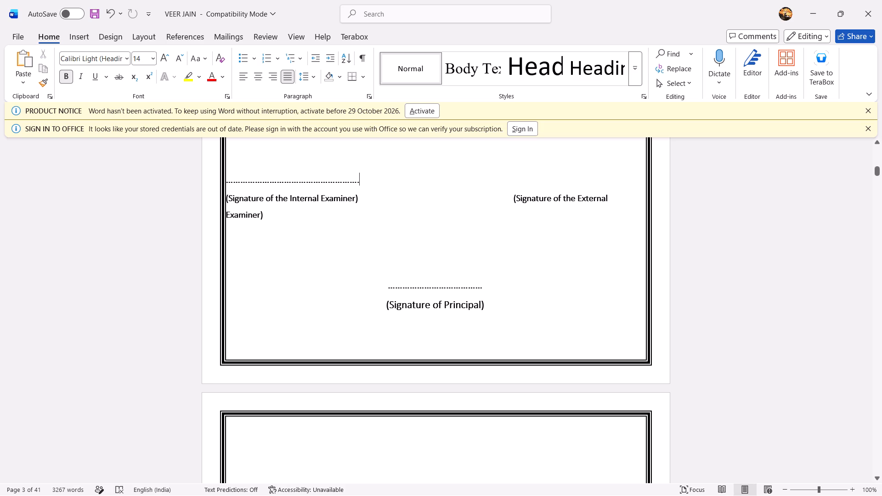
key("space")
key("space")
key("space")
key("space")
key("space")
key("space")
key("space")
key("space")
key("space")
key("space")
key("space")
key("space")
key("space")
key("space")
key("space")
key("space")
key("space")
key("space")
key("space")
key("space")
key("space")
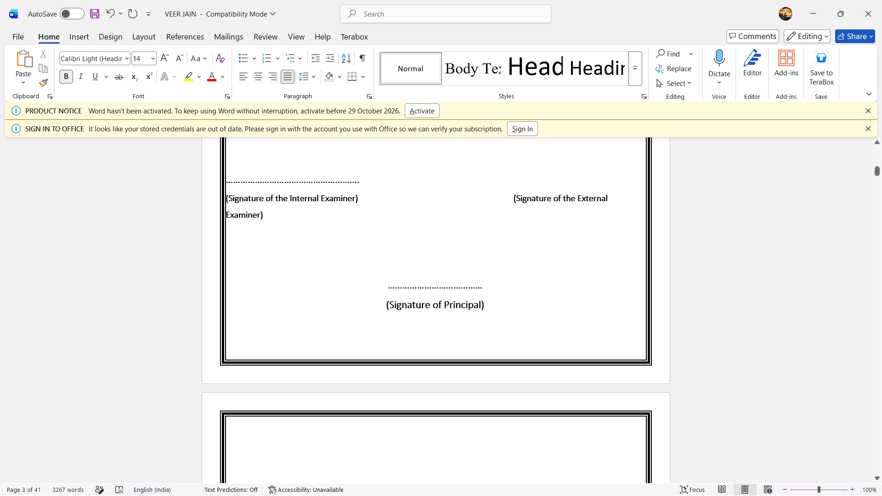
key("ctrl+v")
left_click(511, 181)
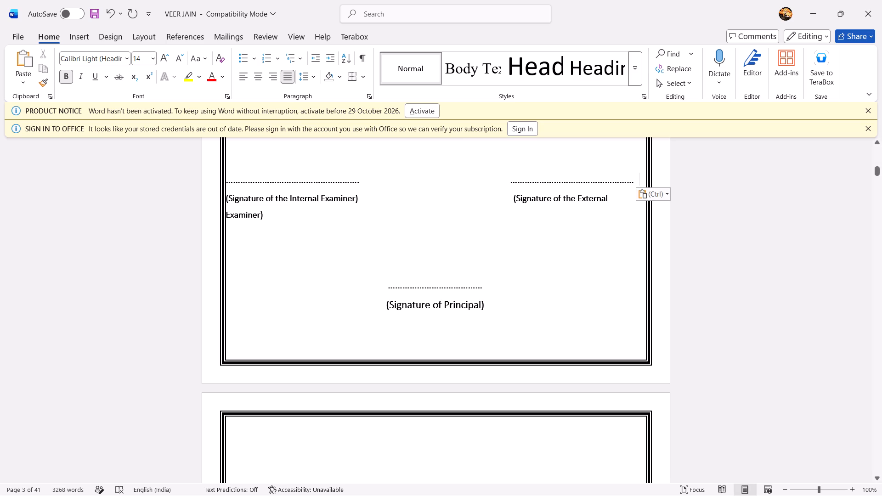
key("BackSpace")
key("BackSpace")
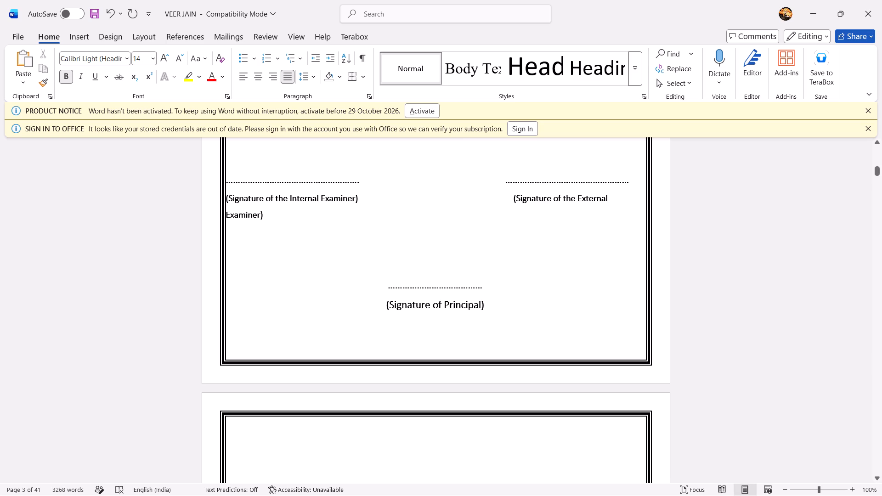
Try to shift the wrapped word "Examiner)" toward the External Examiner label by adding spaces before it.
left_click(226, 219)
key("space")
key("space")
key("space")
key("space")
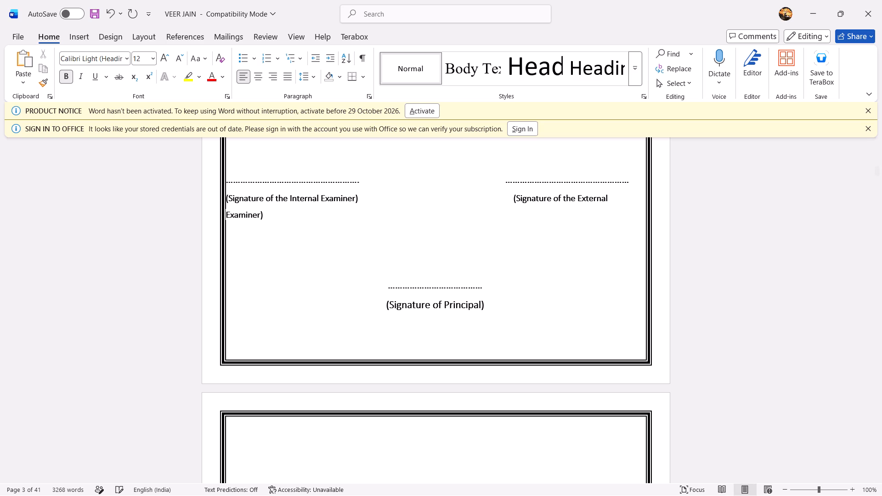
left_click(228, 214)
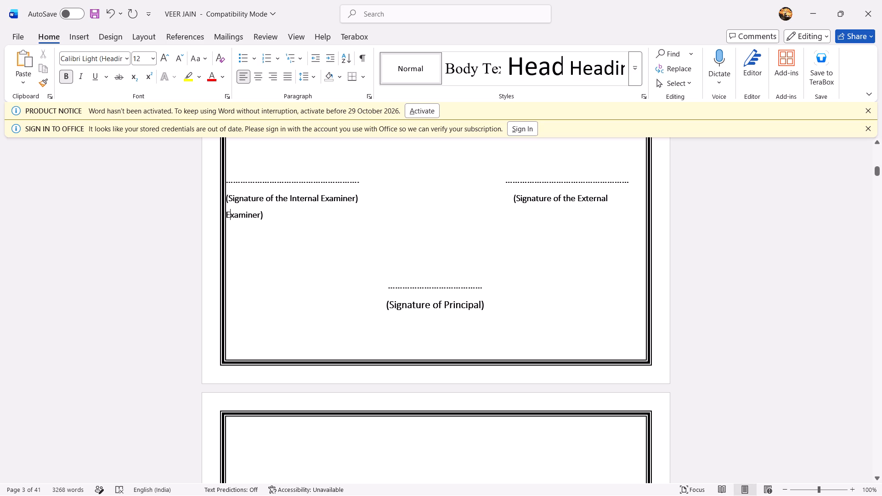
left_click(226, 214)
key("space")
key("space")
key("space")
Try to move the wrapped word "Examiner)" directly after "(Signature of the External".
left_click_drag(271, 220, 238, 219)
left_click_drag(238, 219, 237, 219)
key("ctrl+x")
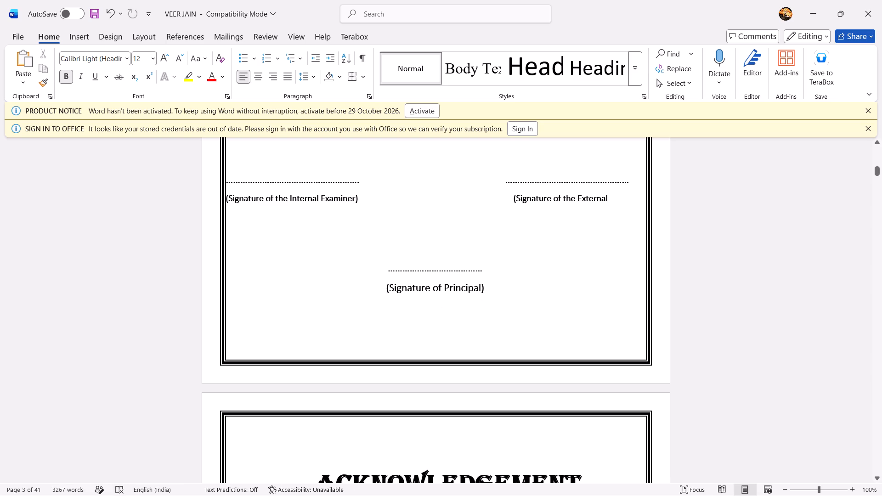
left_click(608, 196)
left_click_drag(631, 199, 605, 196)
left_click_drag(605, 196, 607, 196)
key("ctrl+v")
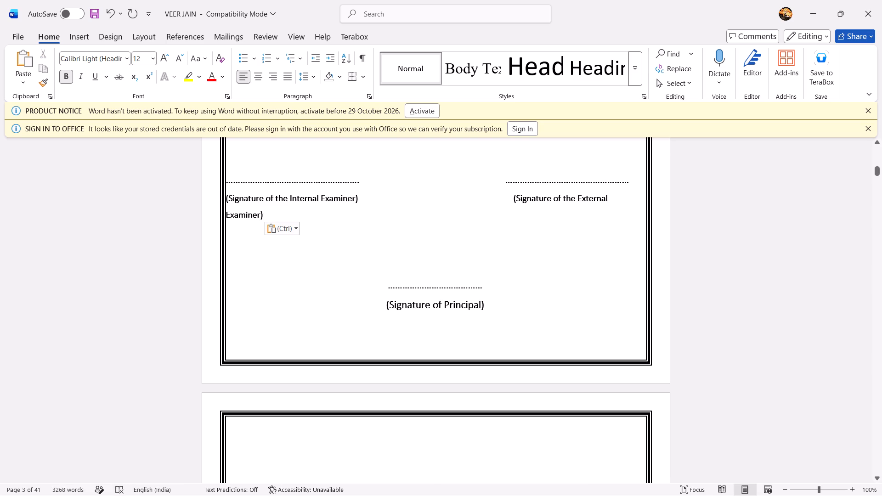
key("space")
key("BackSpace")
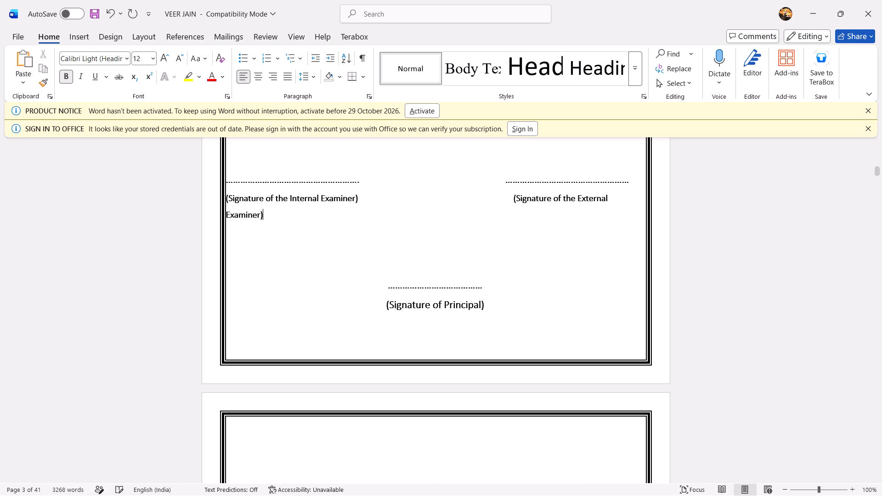
Move "Examiner)" to a new line after "(Signature of the External", indented with spaces so it sits beneath that label.
key("ctrl+x")
key("ctrl+x")
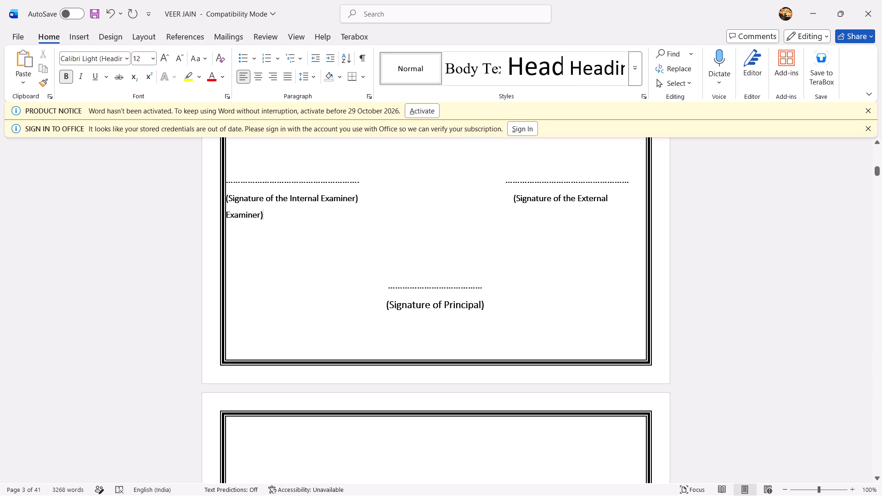
key("ctrl+x")
key("ctrl+x")
key("ctrl+x")
left_click_drag(273, 216, 226, 214)
key("ctrl+x")
left_click(282, 221)
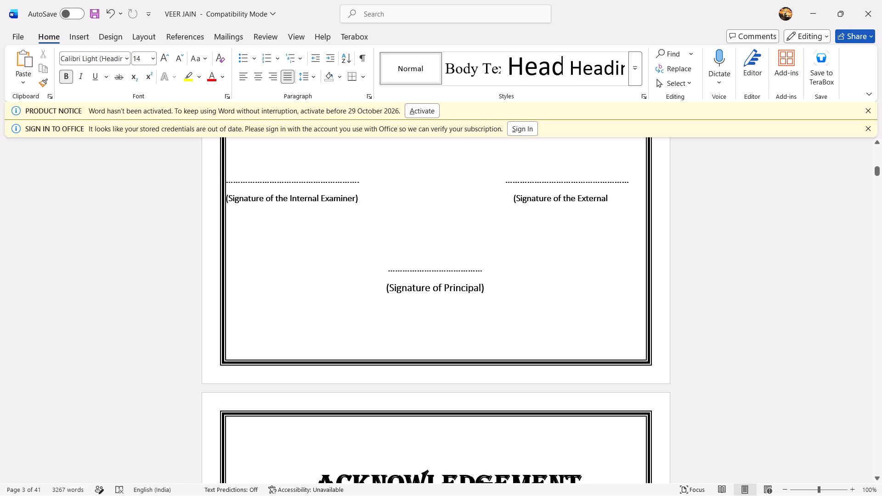
left_click(433, 204)
left_click(447, 223)
left_click(625, 203)
key("Return")
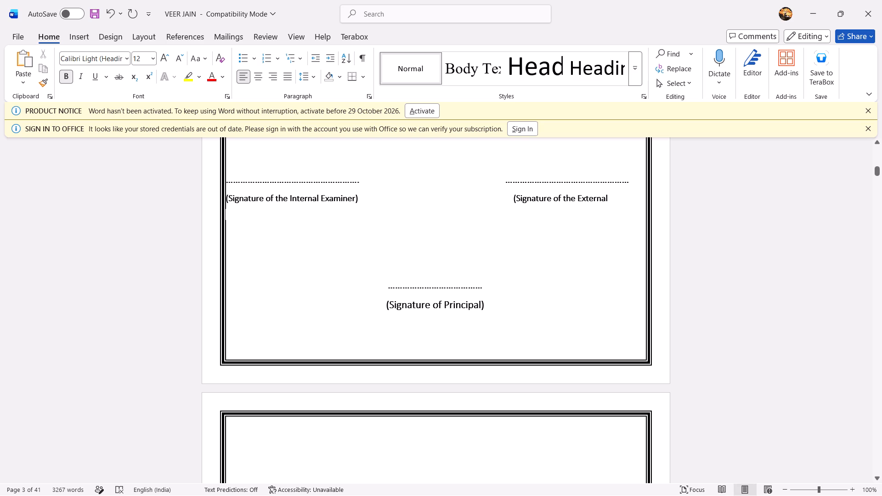
key("space")
key("space")
key("space")
key("space")
key("space")
key("space")
key("space")
key("space")
key("space")
key("space")
key("space")
key("space")
key("space")
key("space")
key("space")
key("space")
key("space")
key("space")
key("space")
key("space")
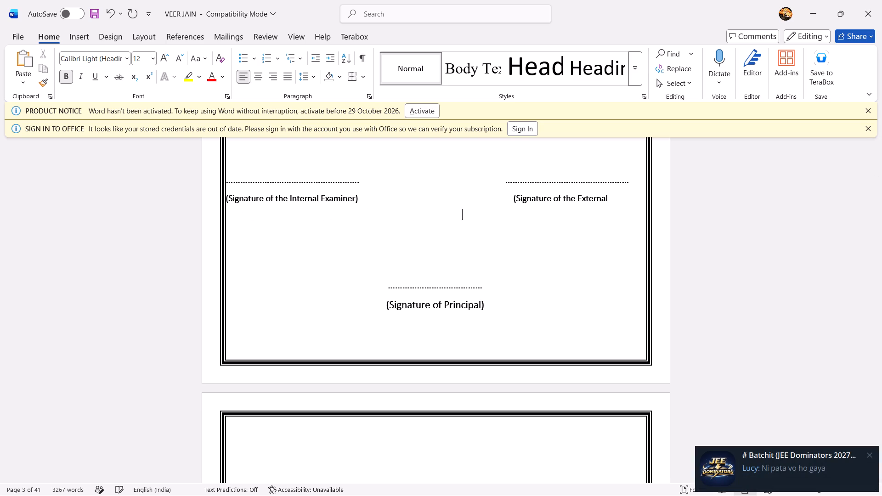
key("space")
key("space")
key("ctrl+v")
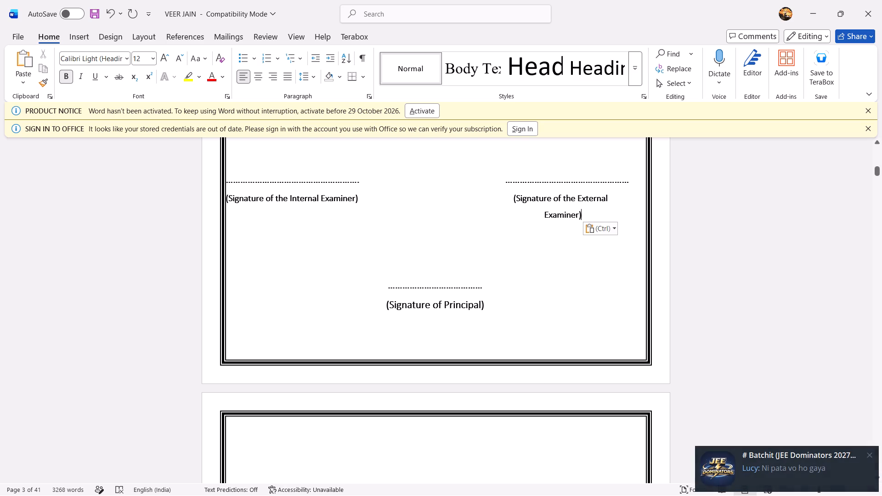
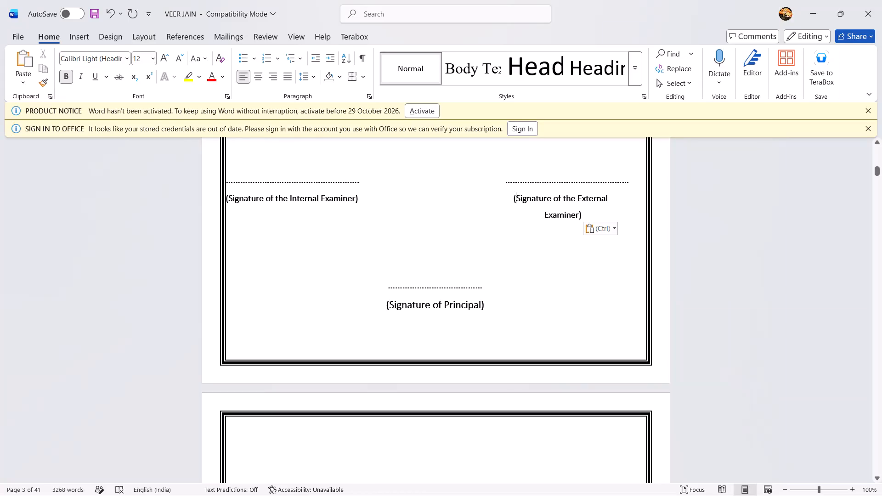
Undo the last placement of "Examiner)", remove ten spaces before "(Signature of the External", and paste "Examiner)" directly after it on the same line.
key("ctrl+z")
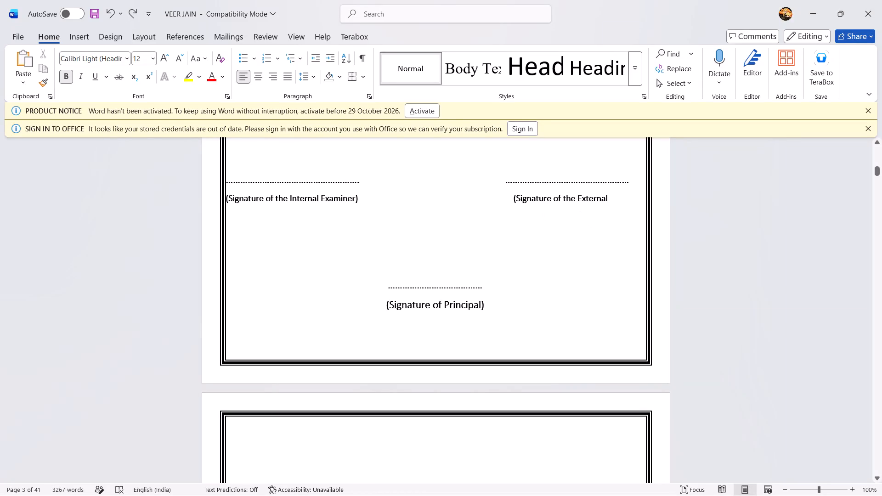
left_click(514, 198)
key("BackSpace")
key("BackSpace")
key("BackSpace")
key("BackSpace")
key("BackSpace")
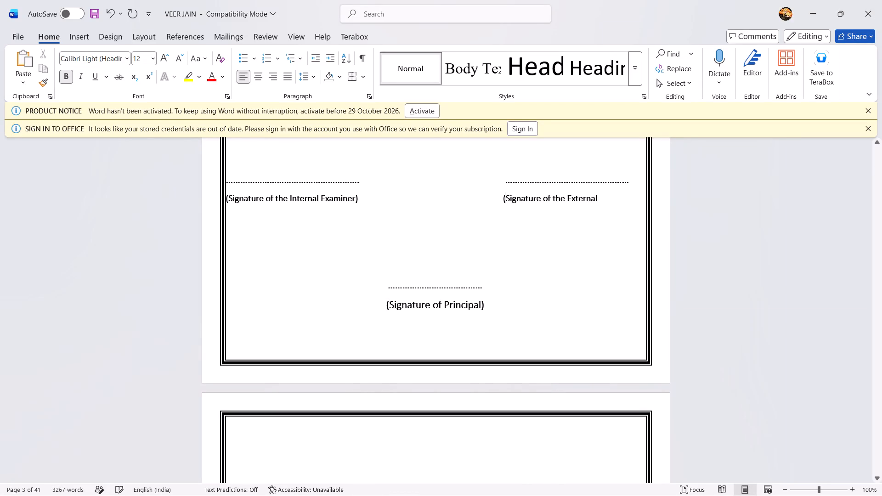
key("BackSpace")
key("BackSpace")
key("BackSpace")
key("BackSpace")
key("BackSpace")
left_click(603, 202)
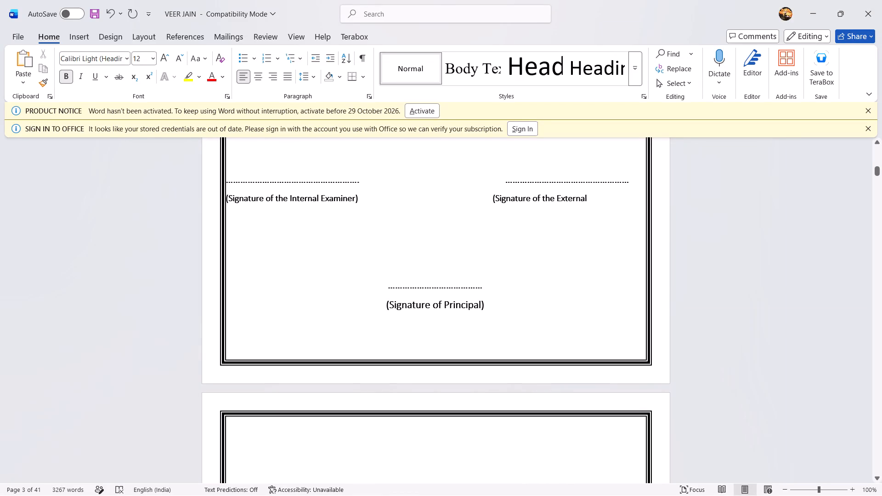
key("ctrl+v")
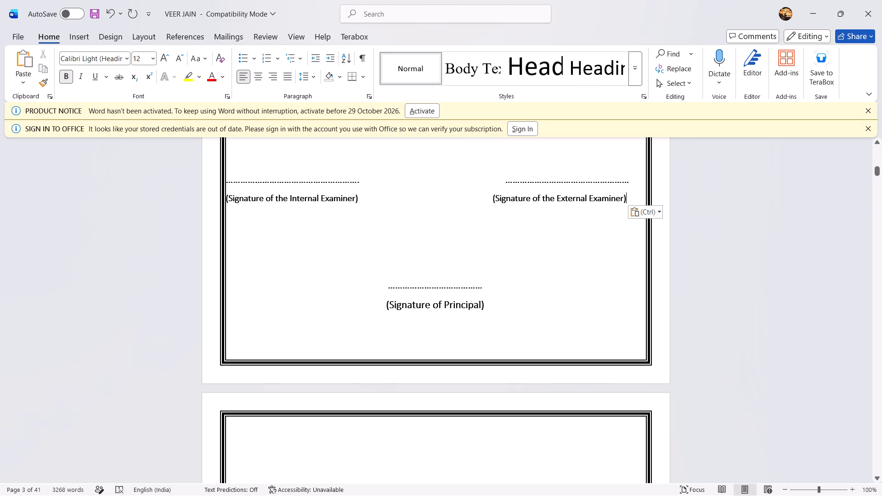
Insert four spaces before "(Signature of the External Examiner)" to align the label under its dotted line.
left_click(491, 200)
key("space")
key("space")
key("space")
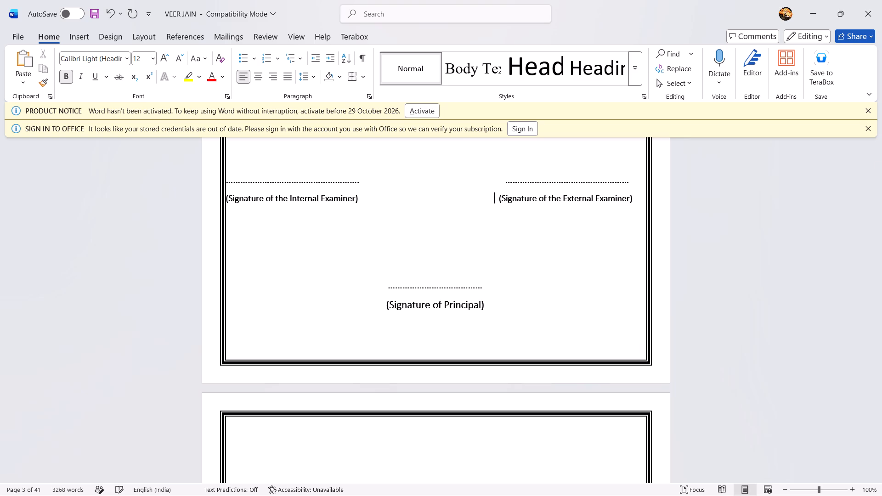
key("space")
scroll(497, 200, "up", 1)
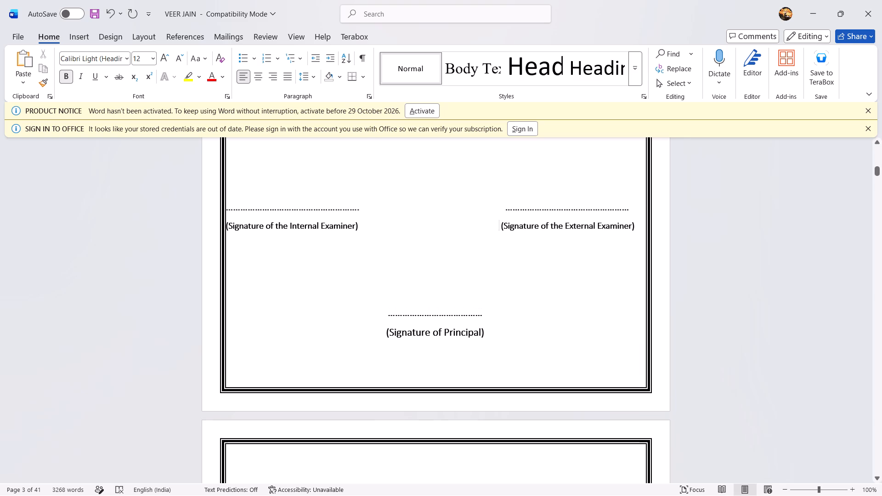
Replace the title "AIRLINE MANAGEMENT SYSTEM" in the blue box on the Aim page with "Car dealer".
scroll(503, 282, "down", 16)
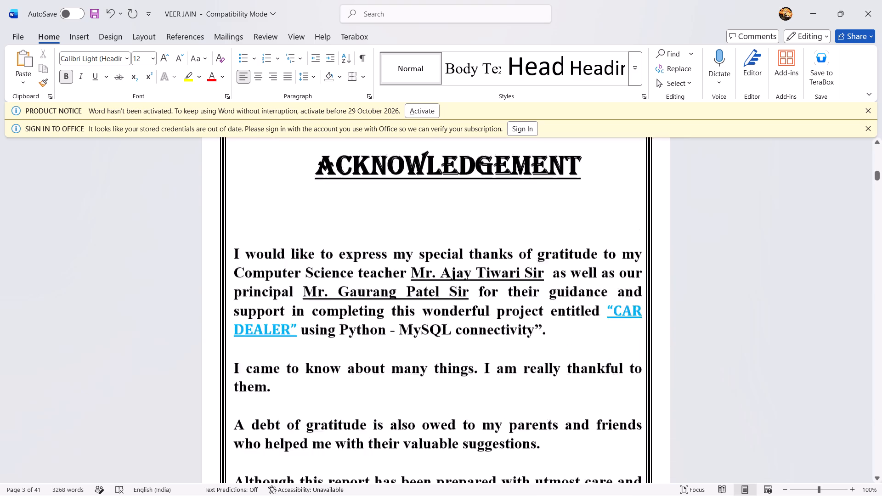
scroll(493, 284, "down", 19)
scroll(490, 283, "down", 3)
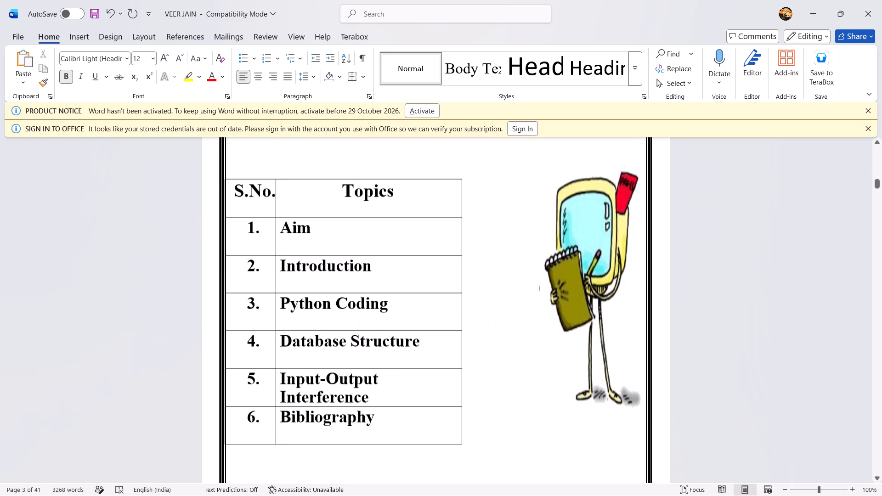
scroll(490, 283, "down", 17)
scroll(482, 280, "down", 4)
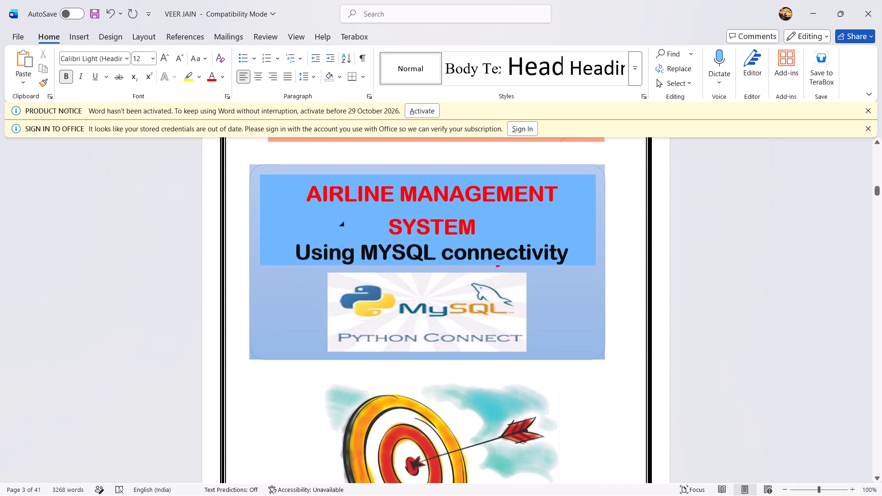
left_click_drag(486, 221, 325, 190)
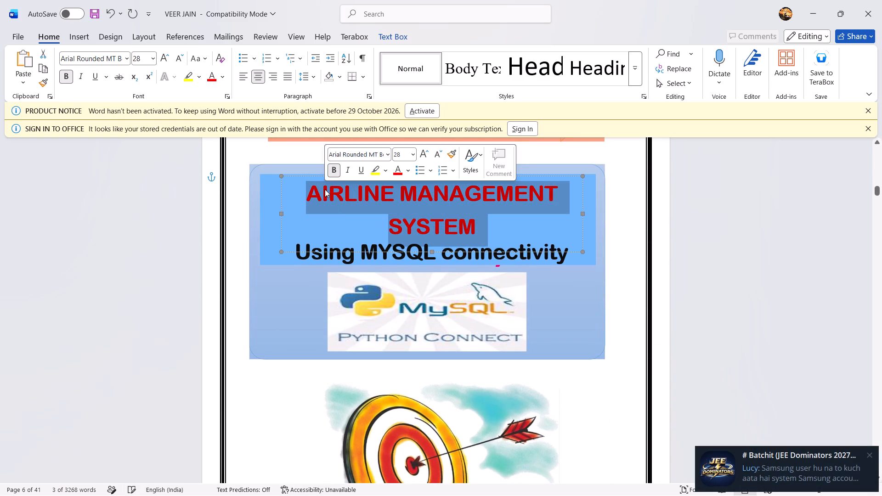
key("BackSpace")
scroll(367, 225, "up", 6)
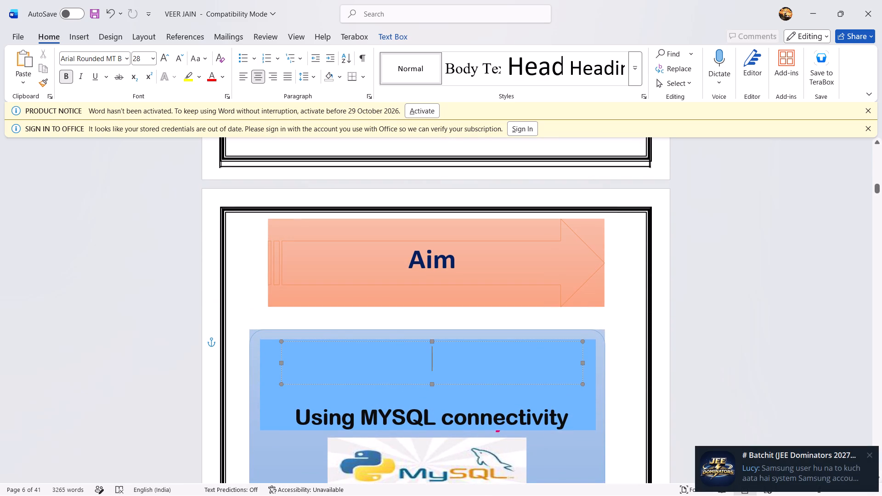
key("c")
type("ar")
key("space")
type("dealer")
key("Return")
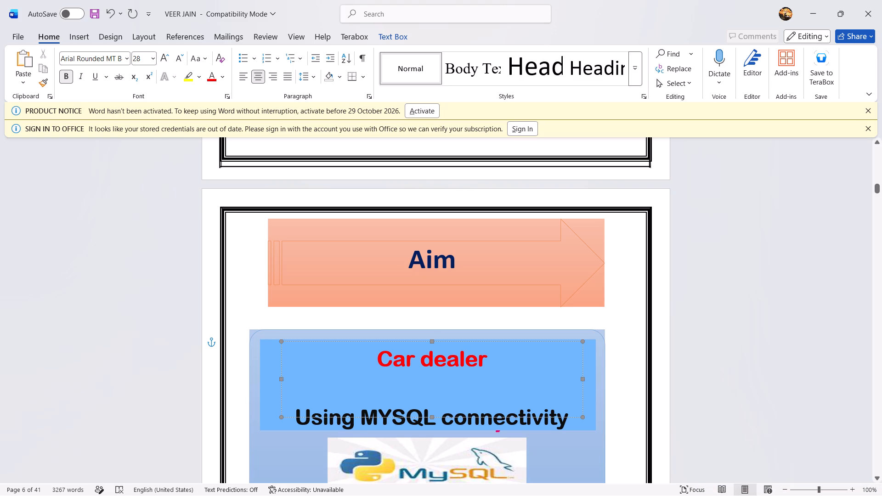
key("BackSpace")
scroll(470, 266, "up", 12)
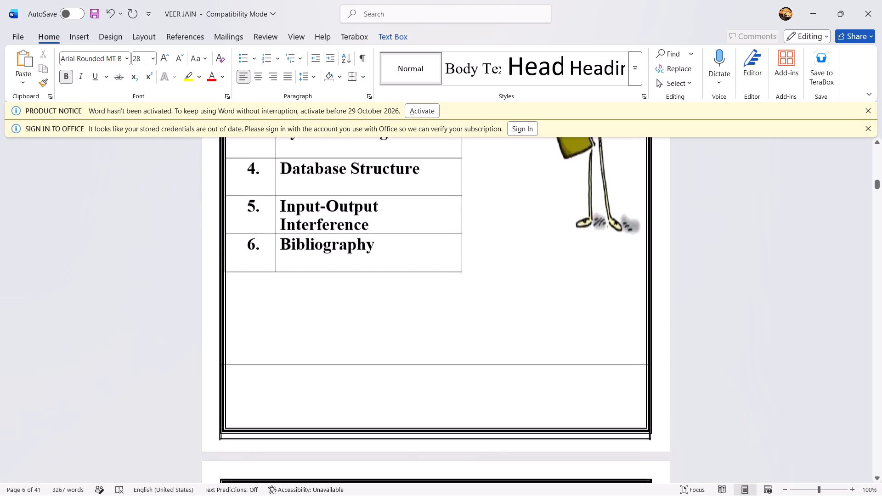
key("BackSpace")
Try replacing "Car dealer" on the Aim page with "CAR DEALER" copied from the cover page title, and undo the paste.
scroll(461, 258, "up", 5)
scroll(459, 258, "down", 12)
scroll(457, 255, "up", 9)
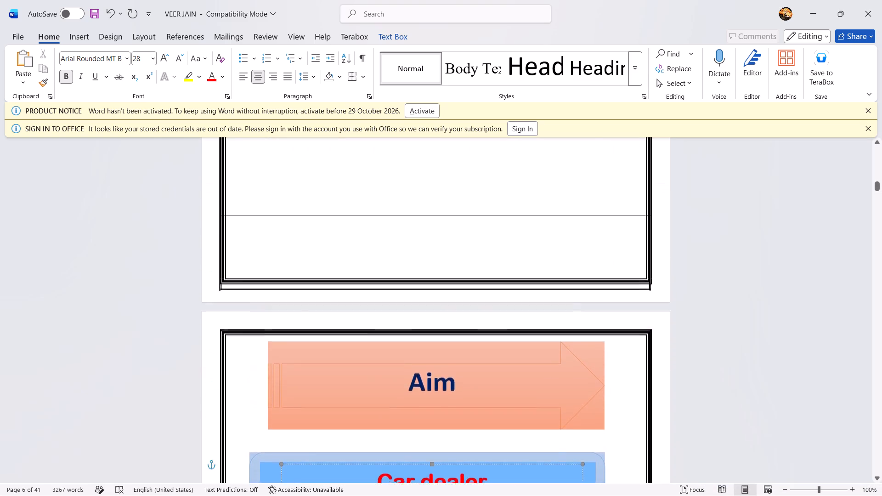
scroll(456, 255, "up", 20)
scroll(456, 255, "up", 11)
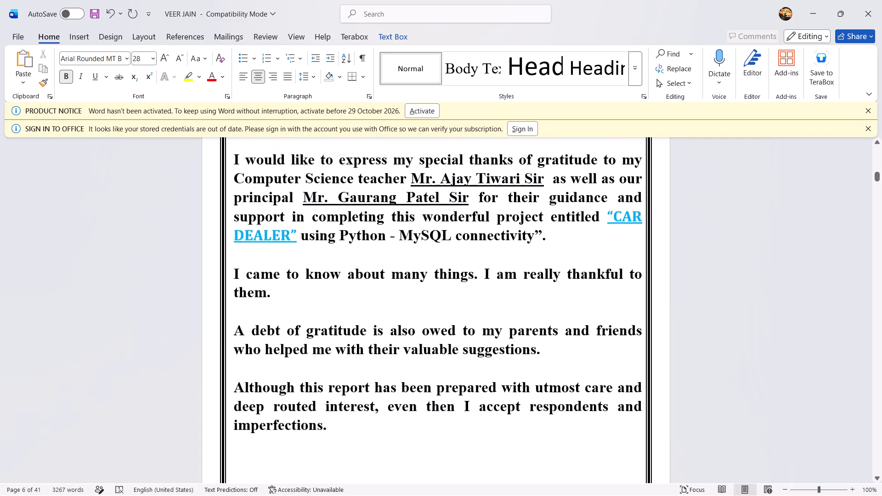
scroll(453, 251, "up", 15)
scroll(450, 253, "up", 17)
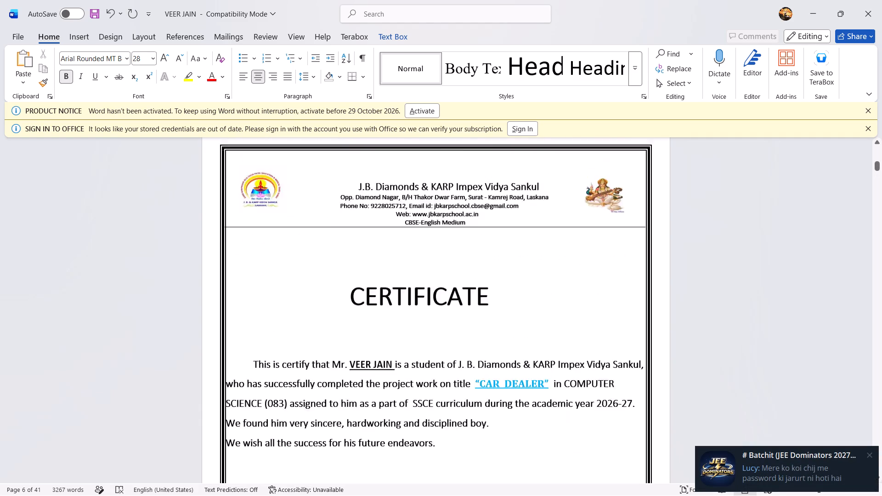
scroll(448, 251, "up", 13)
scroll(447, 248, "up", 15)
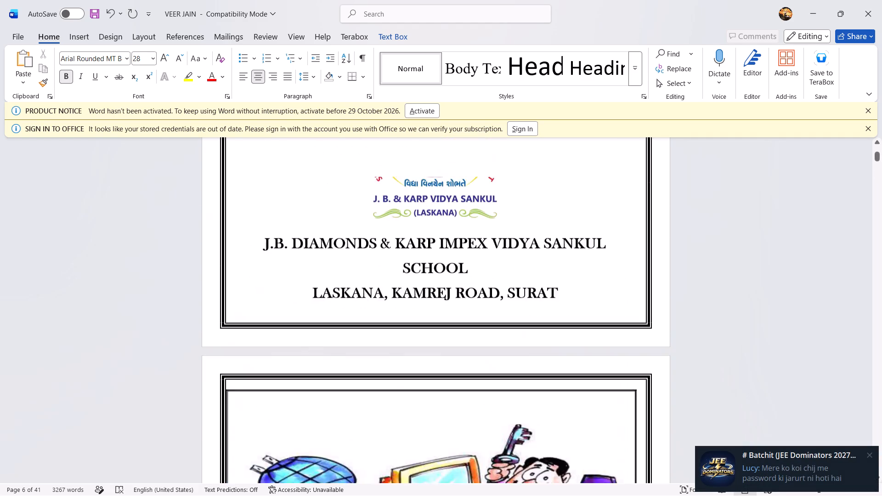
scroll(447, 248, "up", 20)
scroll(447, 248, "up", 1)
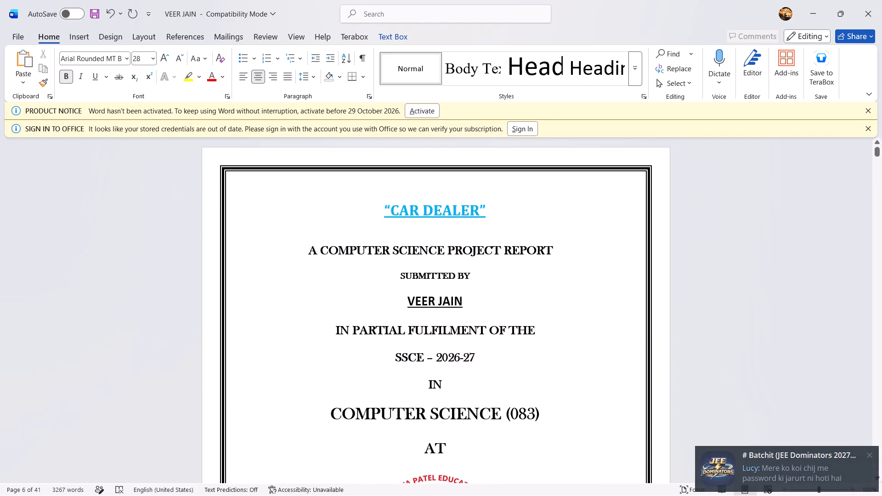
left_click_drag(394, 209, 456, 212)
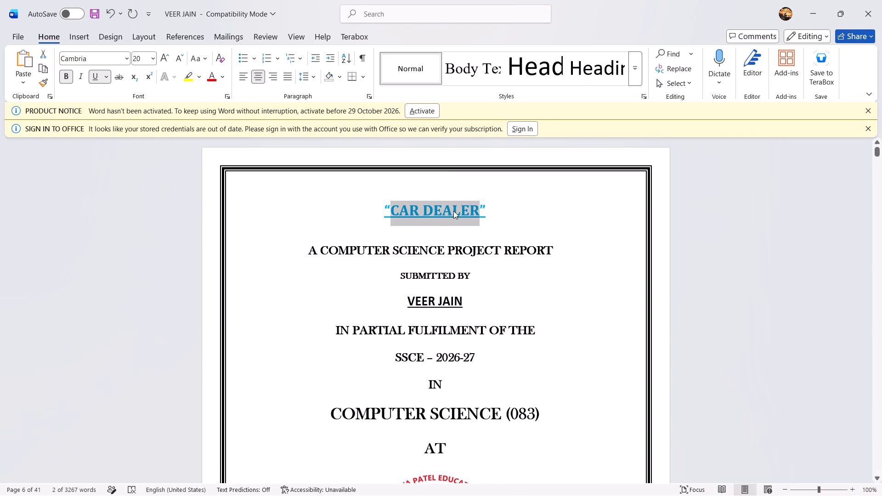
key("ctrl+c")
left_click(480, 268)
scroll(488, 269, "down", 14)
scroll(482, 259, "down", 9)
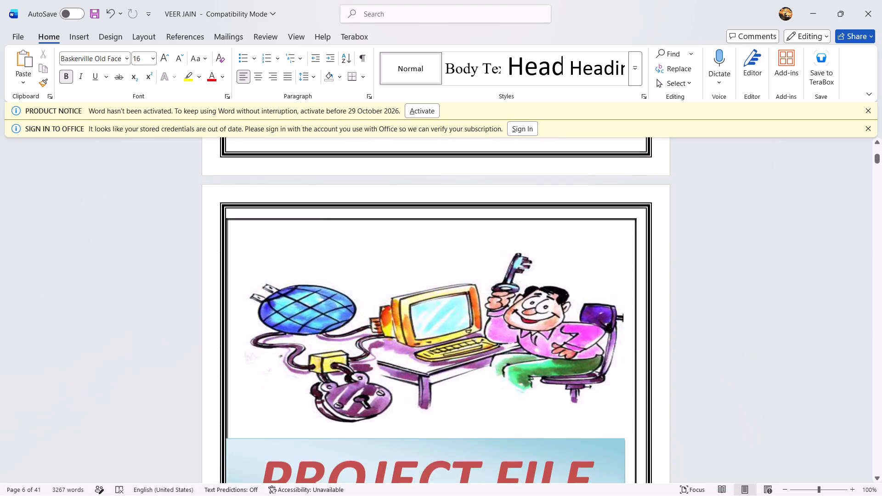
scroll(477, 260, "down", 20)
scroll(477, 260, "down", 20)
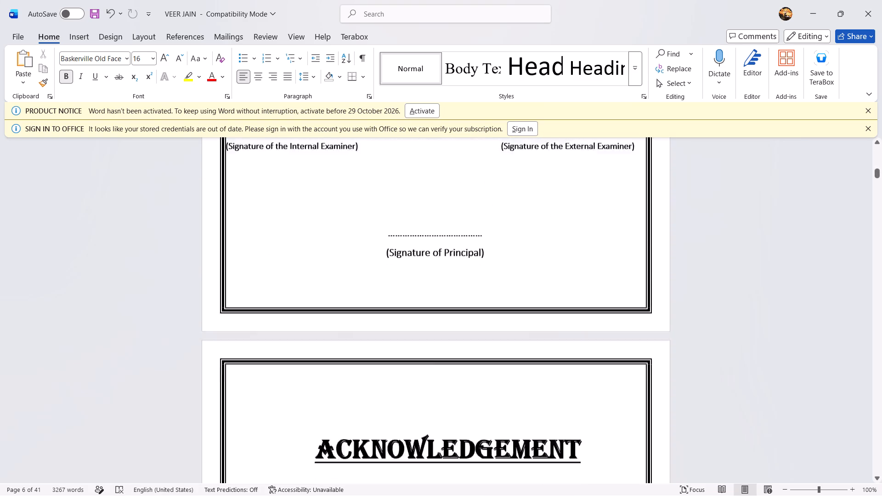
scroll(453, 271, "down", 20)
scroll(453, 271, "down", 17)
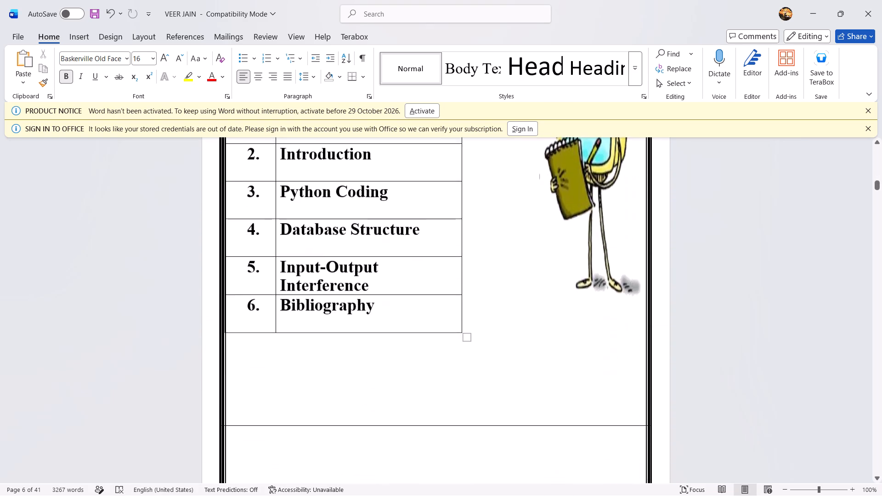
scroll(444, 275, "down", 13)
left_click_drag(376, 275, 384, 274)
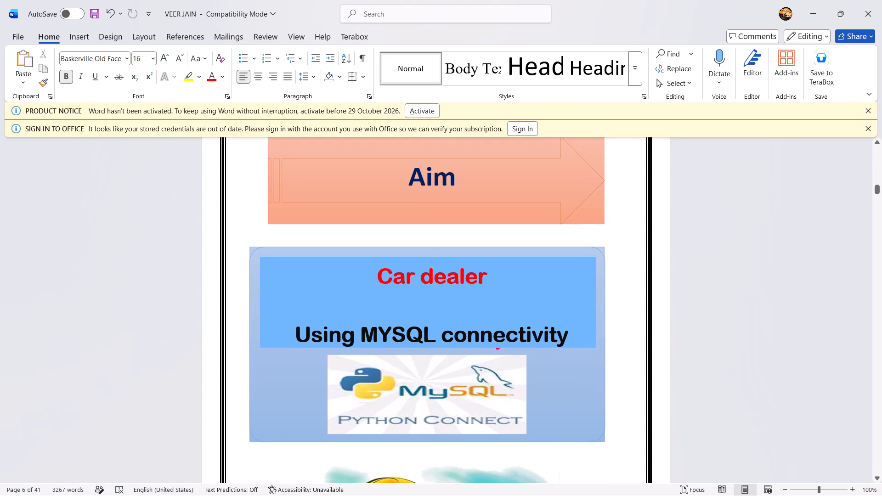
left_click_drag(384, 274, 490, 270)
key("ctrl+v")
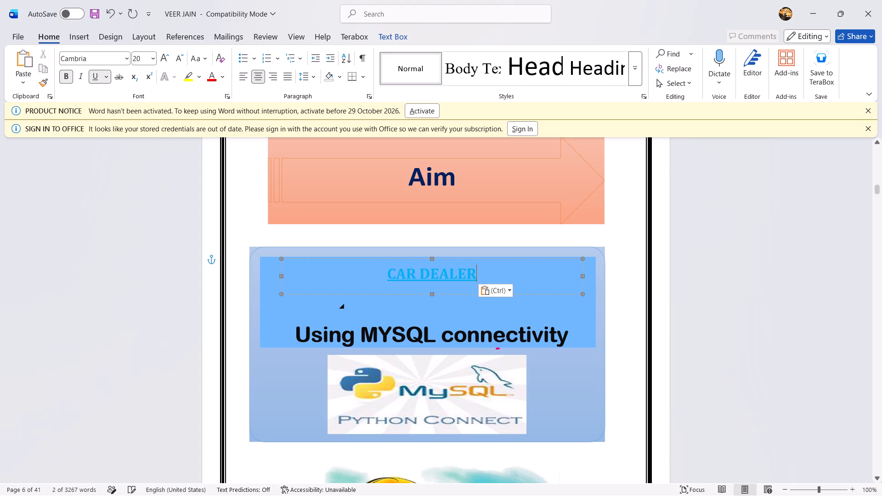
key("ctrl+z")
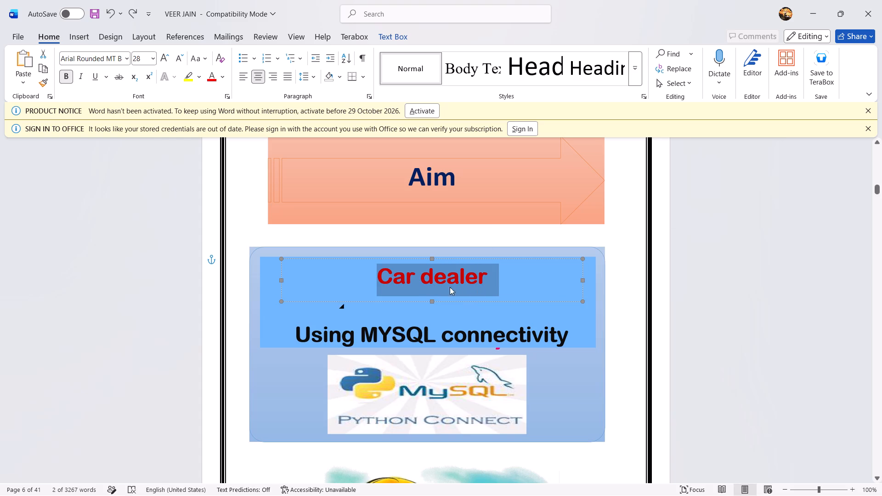
Retype the selected Aim page title in capitals as "CAR DEALER", keeping its existing red formatting.
type("CAR DEALER")
key("Return")
key("BackSpace")
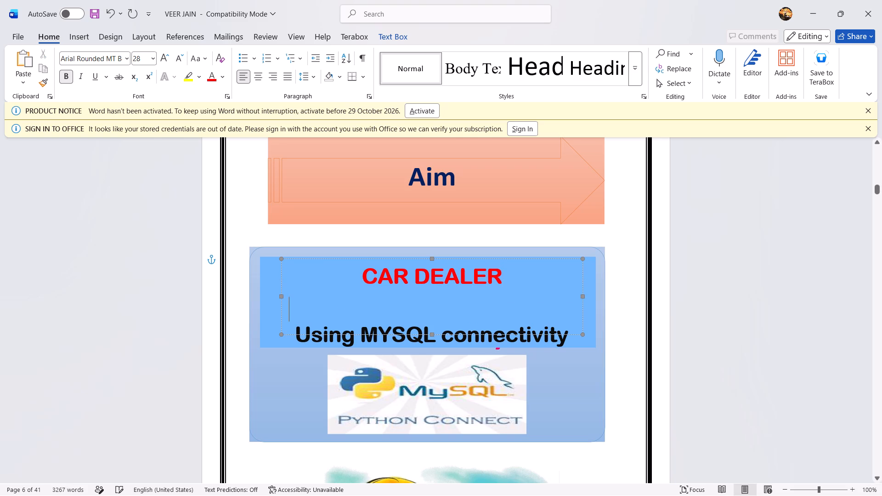
Review the whole report from the cover page through the code and database pages to the bibliography and closing images.
scroll(610, 296, "up", 20)
scroll(610, 296, "up", 1)
middle_click_drag(712, 366, 710, 360)
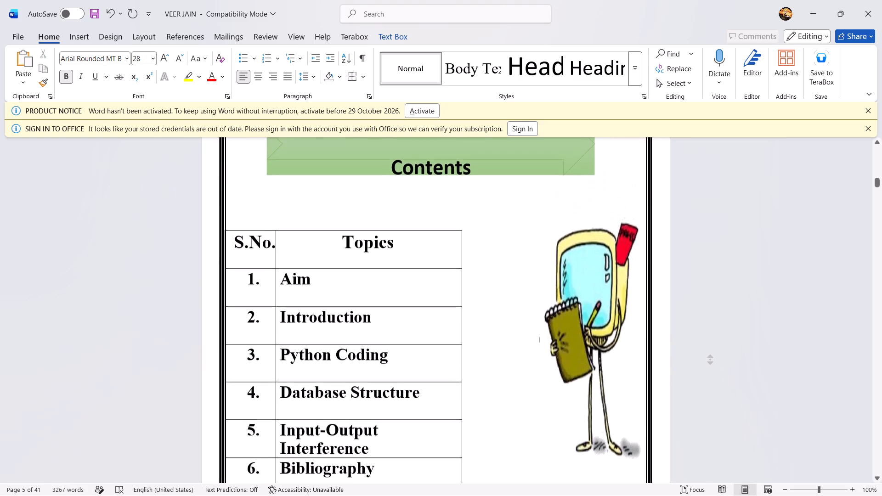
middle_click(683, 203)
middle_click_drag(686, 197, 684, 210)
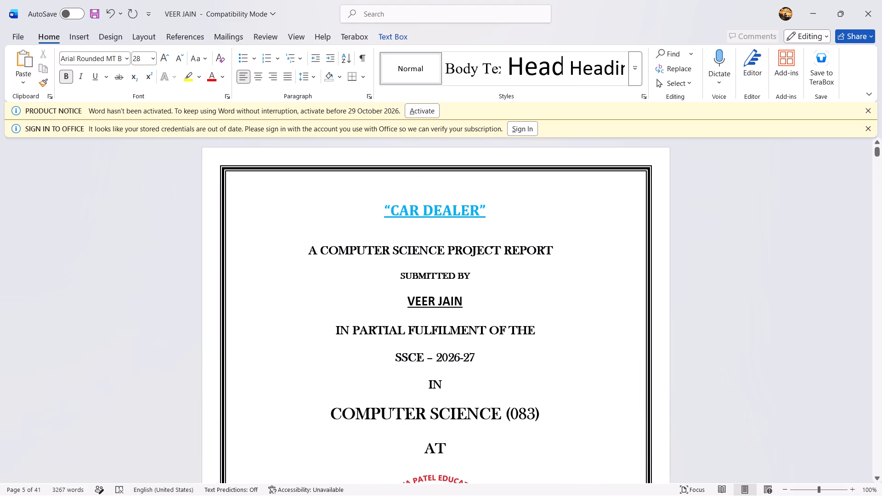
scroll(718, 257, "down", 8)
scroll(717, 261, "down", 20)
scroll(717, 261, "down", 11)
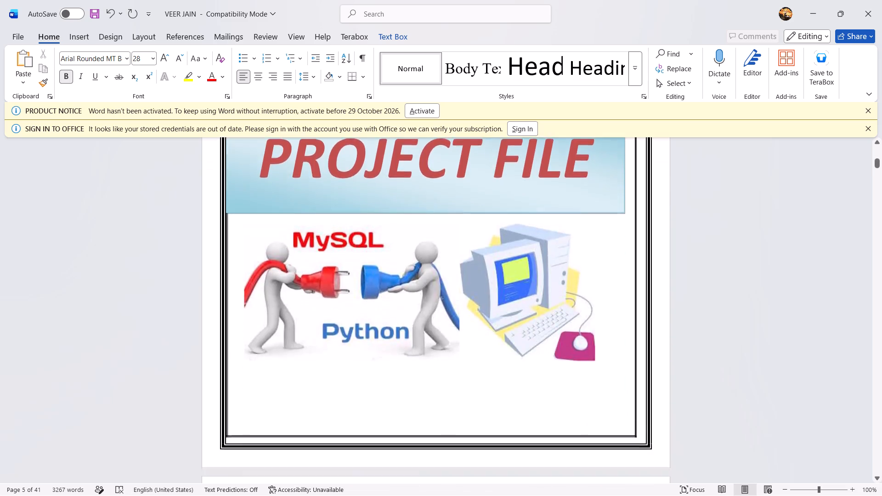
scroll(703, 274, "down", 1)
scroll(705, 269, "down", 20)
scroll(705, 269, "down", 20)
scroll(705, 269, "down", 1)
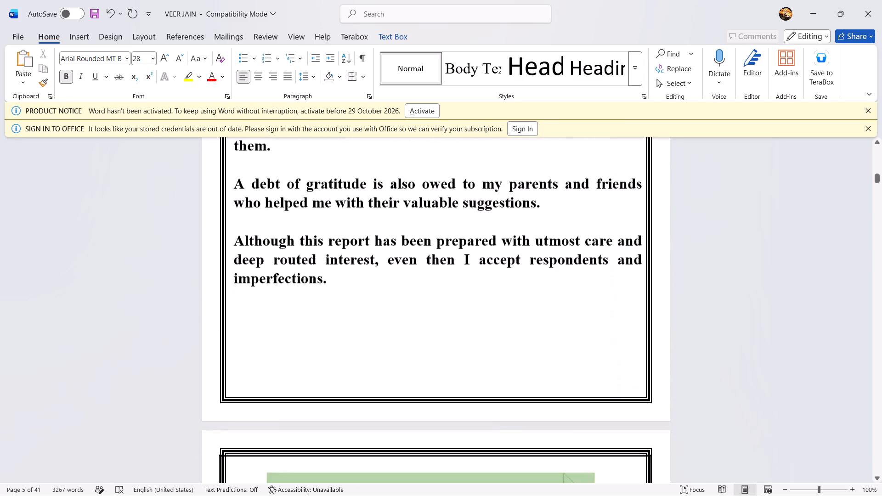
scroll(696, 266, "down", 20)
scroll(696, 266, "down", 20)
scroll(696, 266, "down", 5)
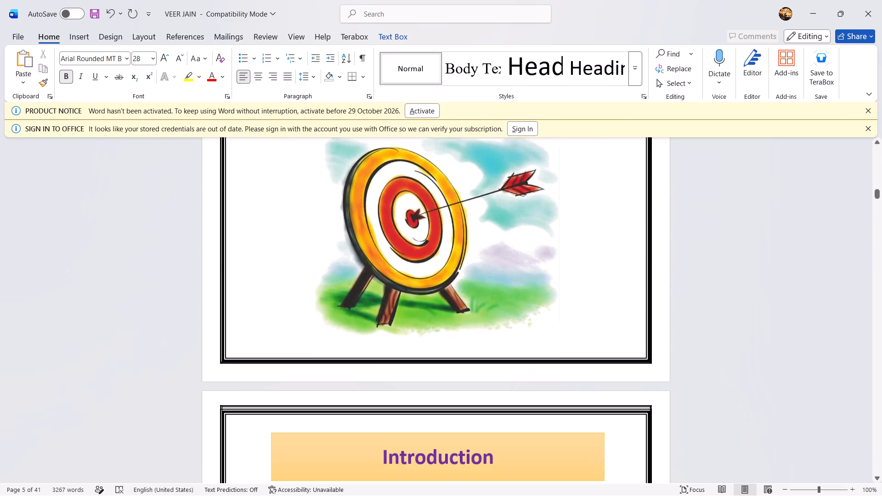
scroll(686, 263, "down", 20)
scroll(701, 194, "down", 1)
middle_click(704, 181)
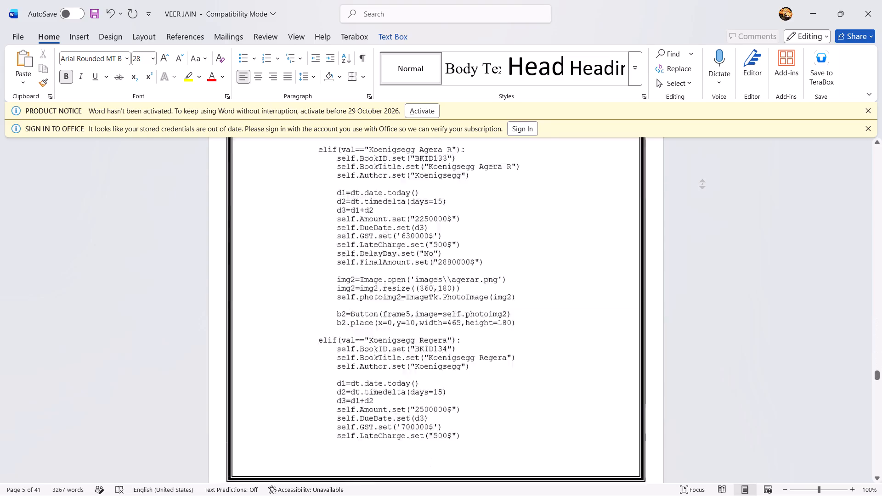
middle_click(668, 368)
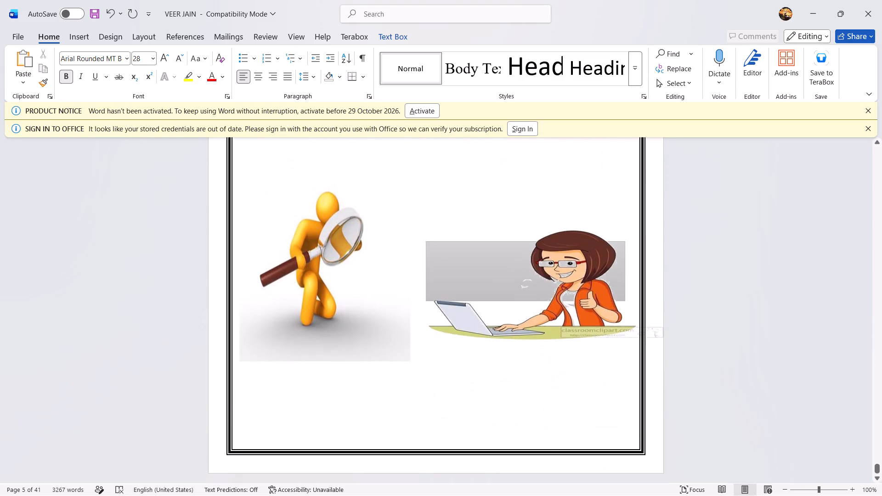
scroll(665, 364, "down", 6)
scroll(662, 362, "up", 15)
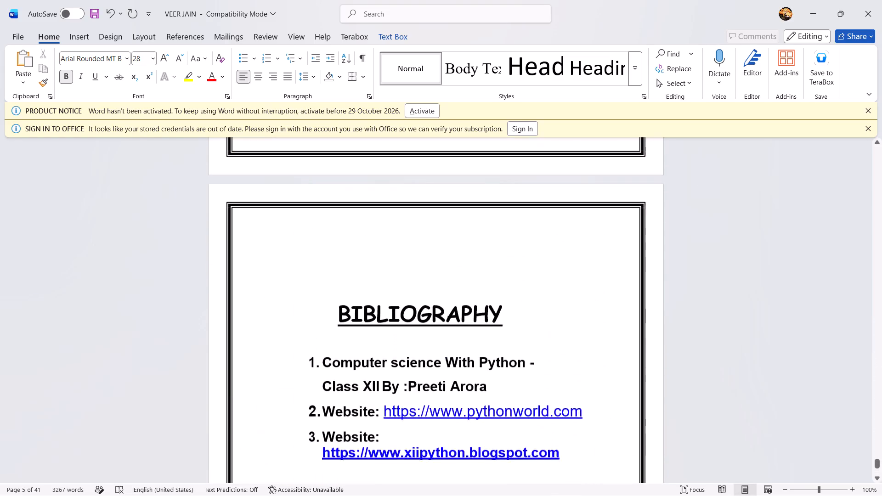
scroll(654, 361, "up", 17)
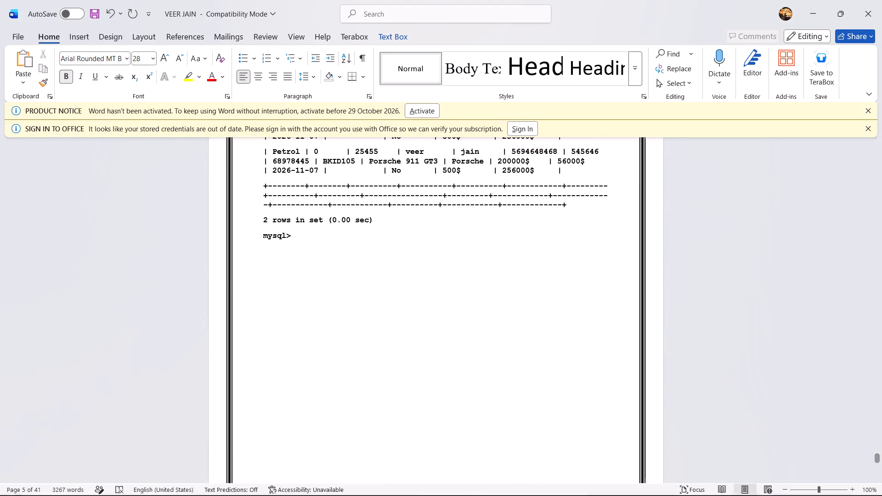
left_click_drag(877, 459, 878, 472)
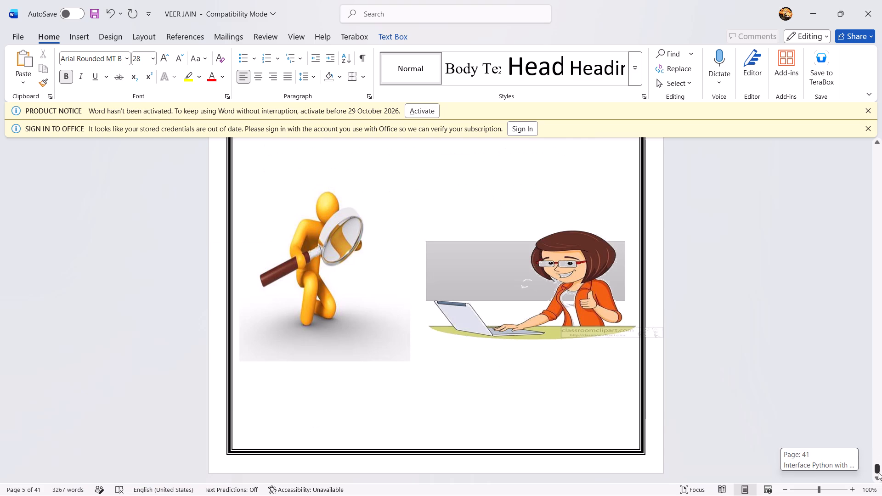
left_click_drag(878, 472, 877, 472)
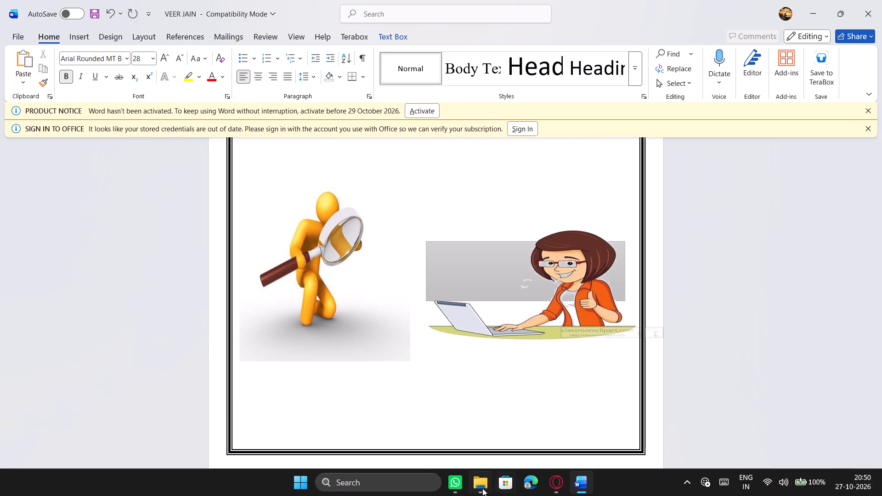
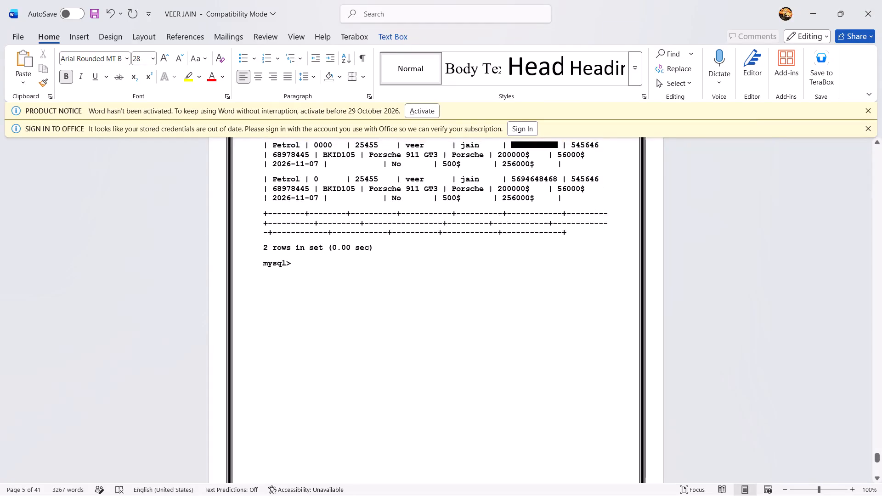
Check the data structure output and the program's DELETE, SHOW and ADD screenshots, working back from the end of the report.
scroll(545, 241, "up", 17)
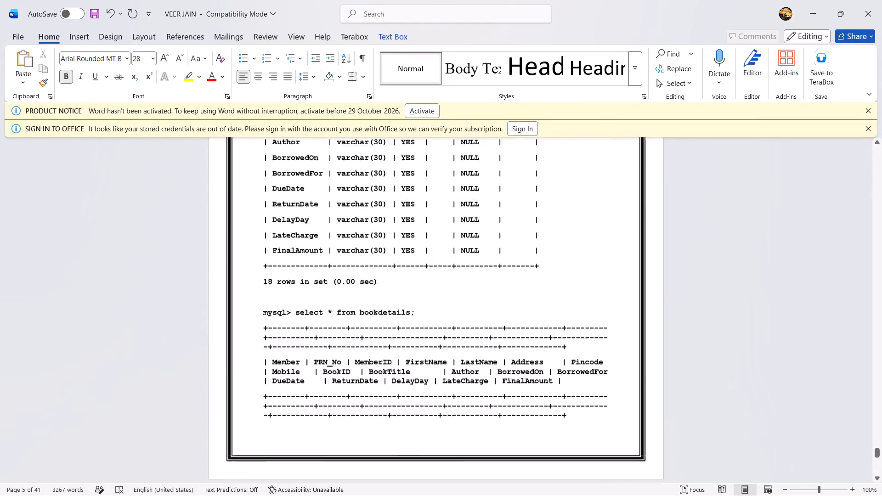
scroll(539, 240, "up", 10)
scroll(534, 240, "up", 16)
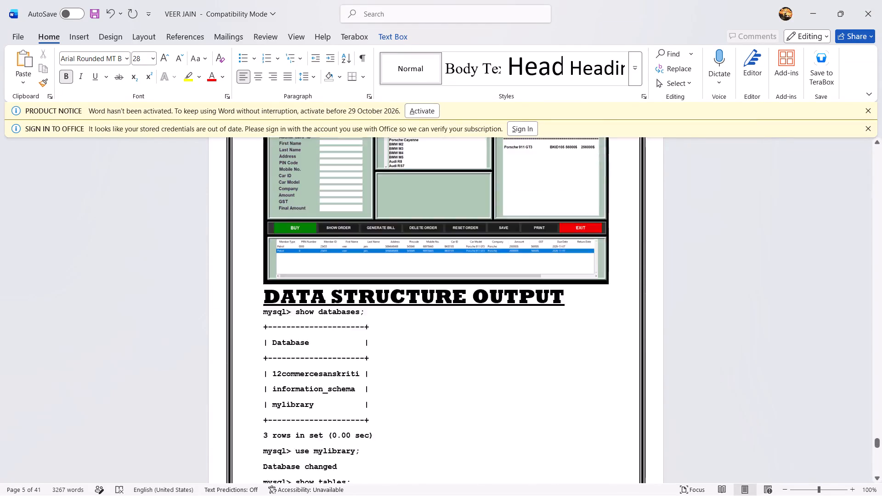
scroll(503, 266, "up", 11)
scroll(491, 269, "up", 12)
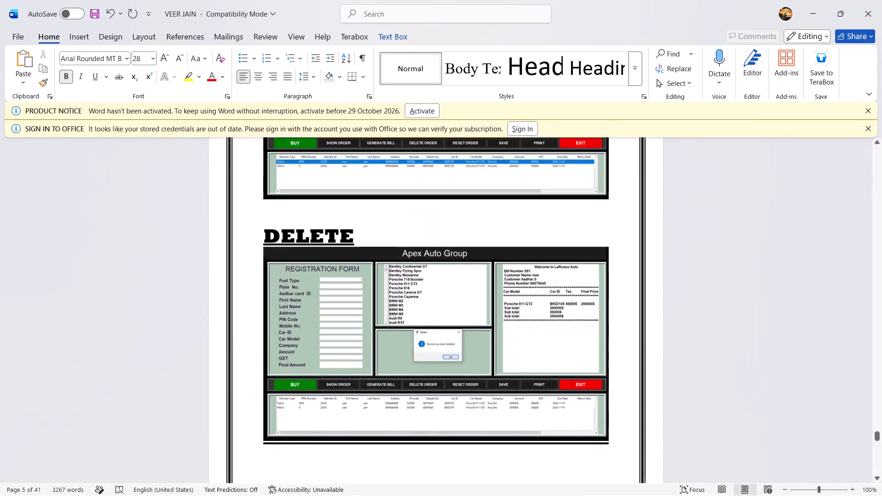
scroll(483, 271, "up", 6)
scroll(481, 271, "up", 20)
scroll(481, 271, "up", 1)
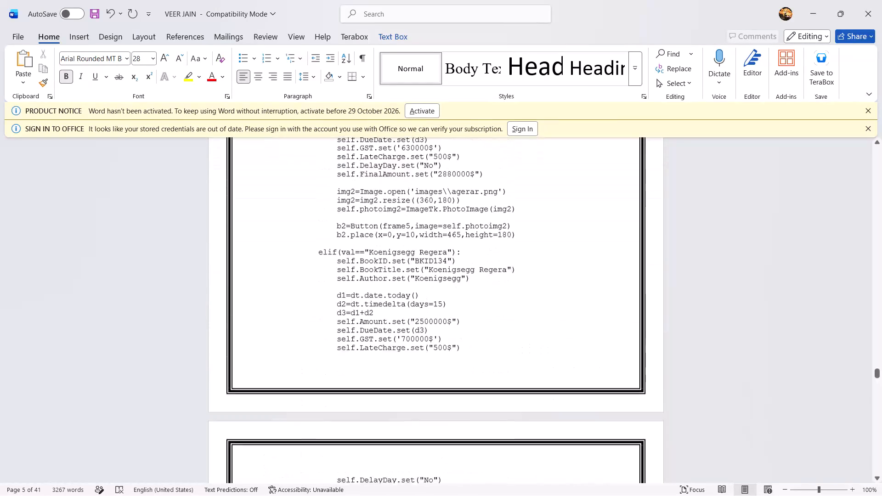
scroll(451, 269, "up", 4)
scroll(450, 269, "down", 1)
scroll(449, 269, "up", 5)
scroll(448, 270, "down", 1)
scroll(448, 270, "up", 20)
scroll(448, 270, "up", 6)
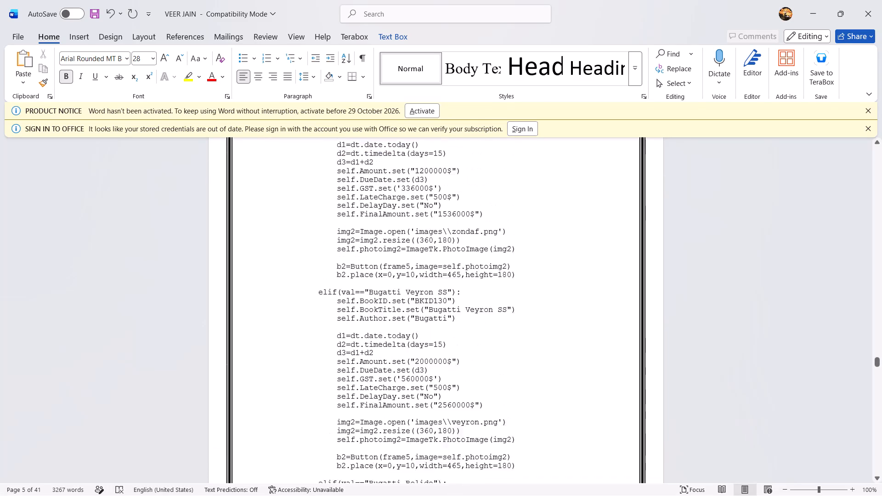
scroll(445, 270, "up", 3)
left_click_drag(357, 352, 385, 392)
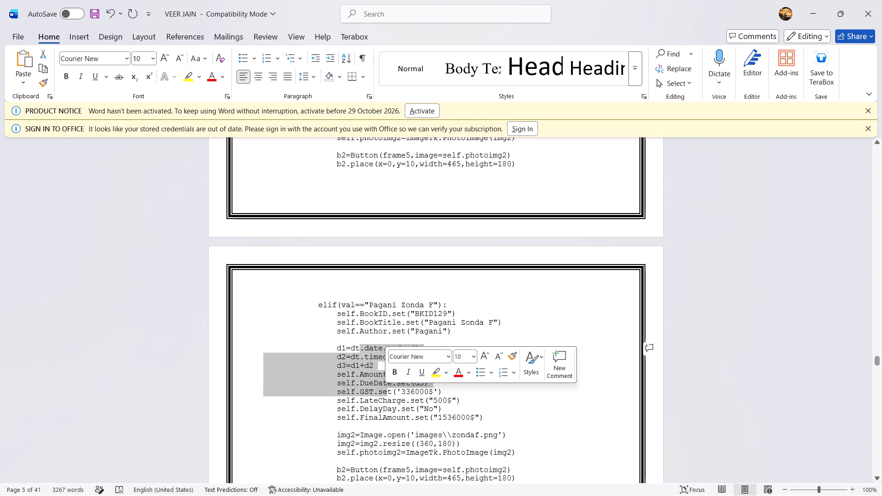
left_click(337, 342)
scroll(336, 342, "up", 14)
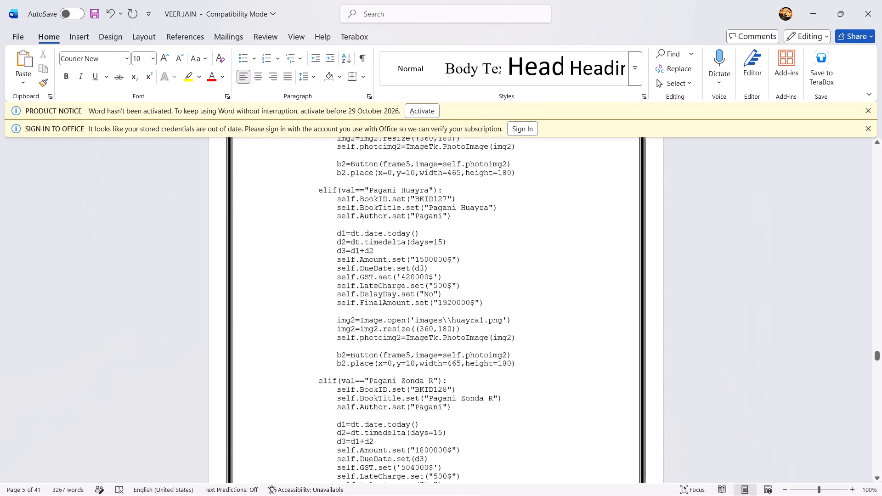
scroll(336, 342, "up", 20)
scroll(336, 342, "up", 12)
middle_click(334, 343)
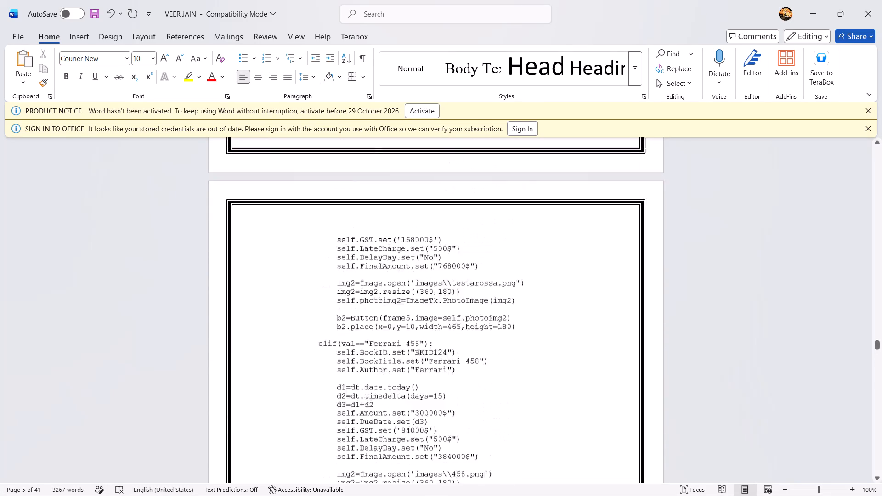
scroll(333, 343, "up", 4)
scroll(642, 450, "up", 1)
scroll(565, 276, "up", 19)
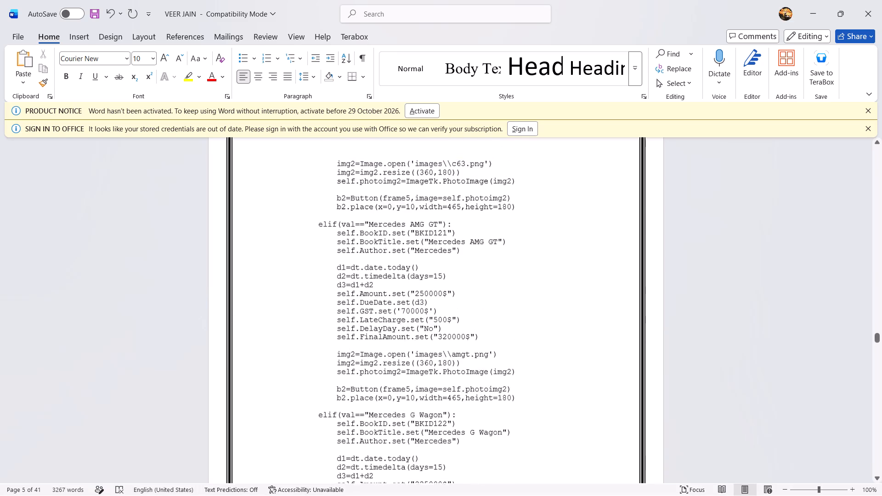
scroll(550, 276, "up", 20)
scroll(550, 276, "up", 20)
scroll(550, 276, "up", 1)
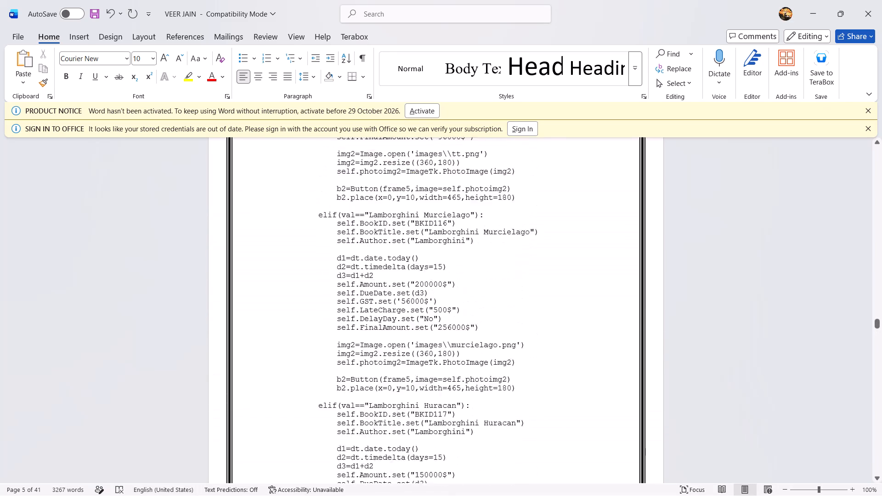
scroll(534, 271, "up", 9)
middle_click(532, 270)
right_click(531, 267)
scroll(533, 266, "up", 7)
left_click(525, 265)
scroll(525, 265, "up", 7)
scroll(523, 266, "down", 1)
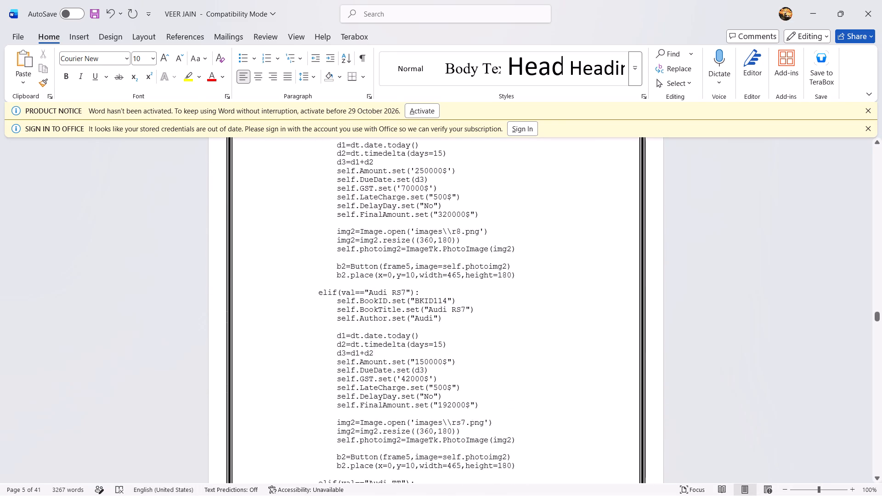
scroll(522, 265, "up", 7)
scroll(522, 266, "down", 1)
scroll(521, 265, "up", 20)
scroll(521, 265, "up", 8)
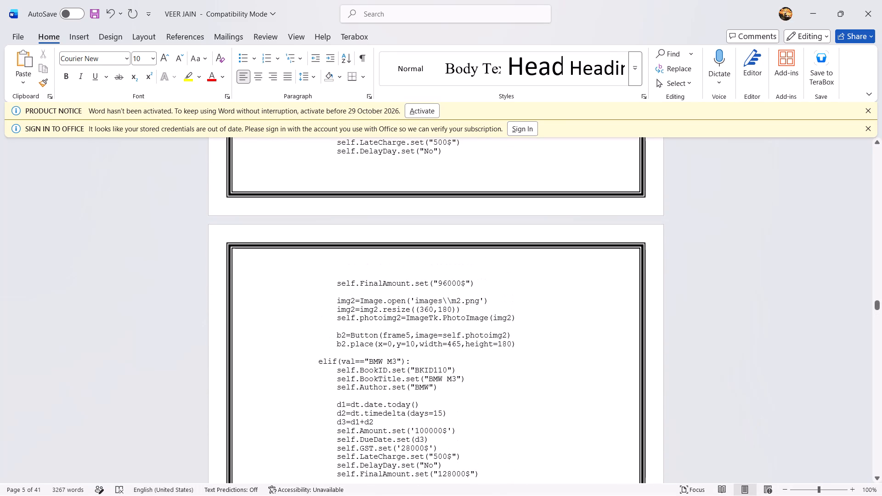
scroll(512, 264, "up", 6)
scroll(469, 264, "up", 16)
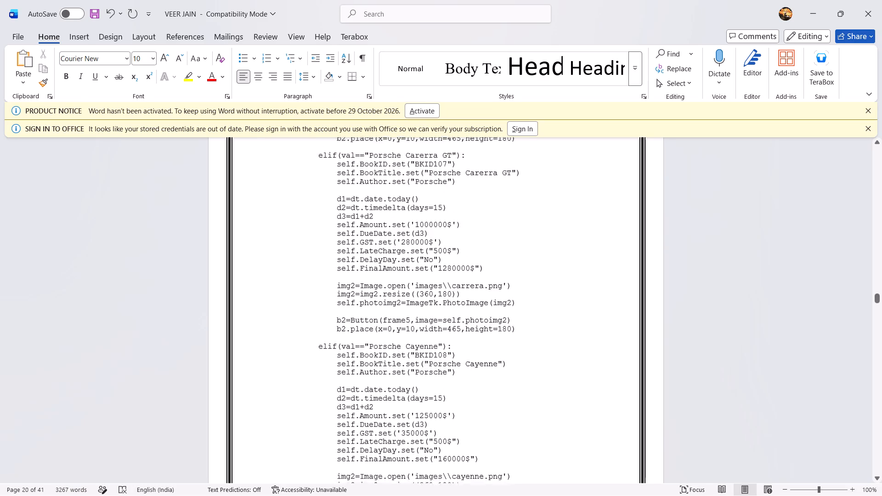
scroll(468, 262, "up", 11)
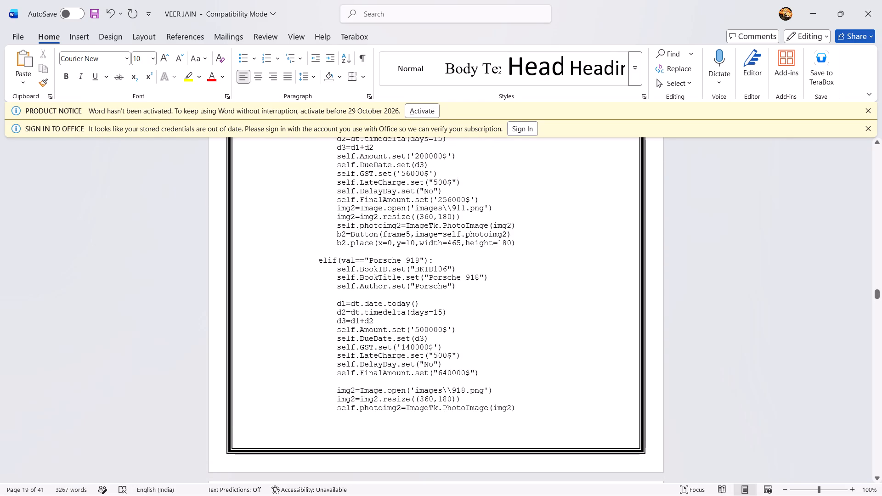
left_click_drag(283, 212, 313, 220)
left_click(311, 248)
scroll(306, 240, "up", 6)
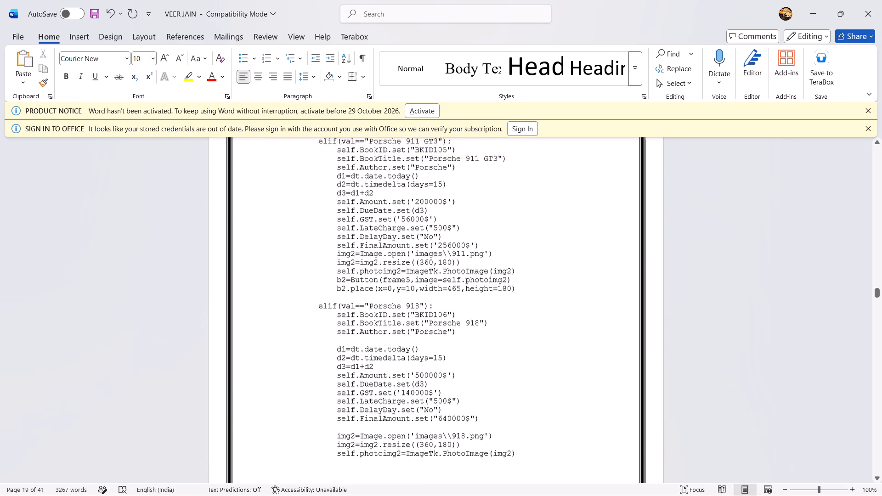
scroll(299, 242, "up", 7)
scroll(294, 242, "up", 20)
scroll(294, 242, "up", 1)
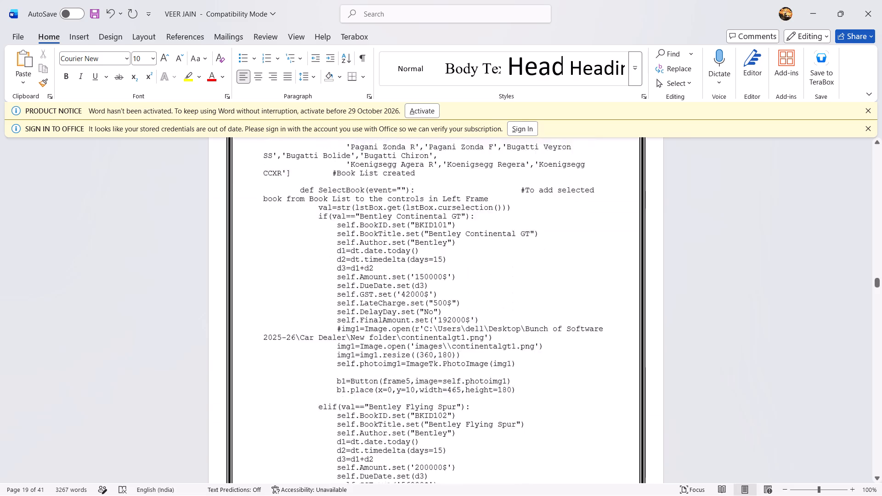
scroll(294, 238, "up", 20)
scroll(294, 238, "up", 20)
scroll(294, 238, "up", 1)
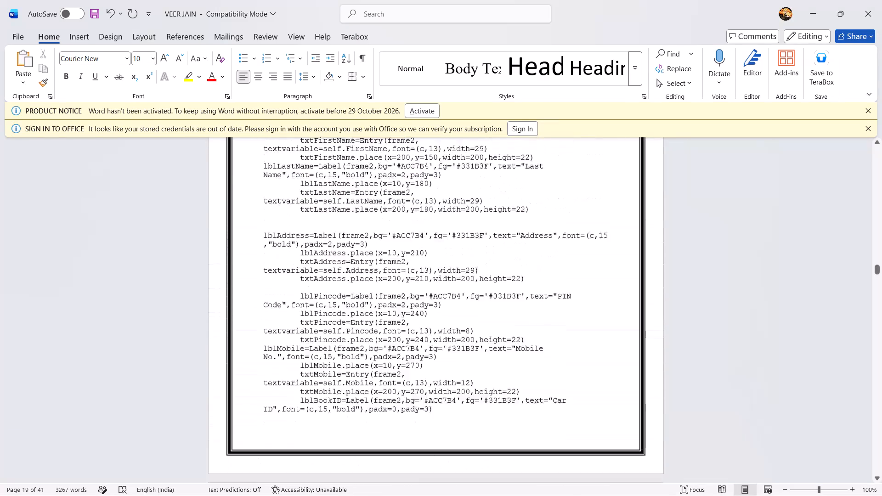
scroll(286, 236, "up", 5)
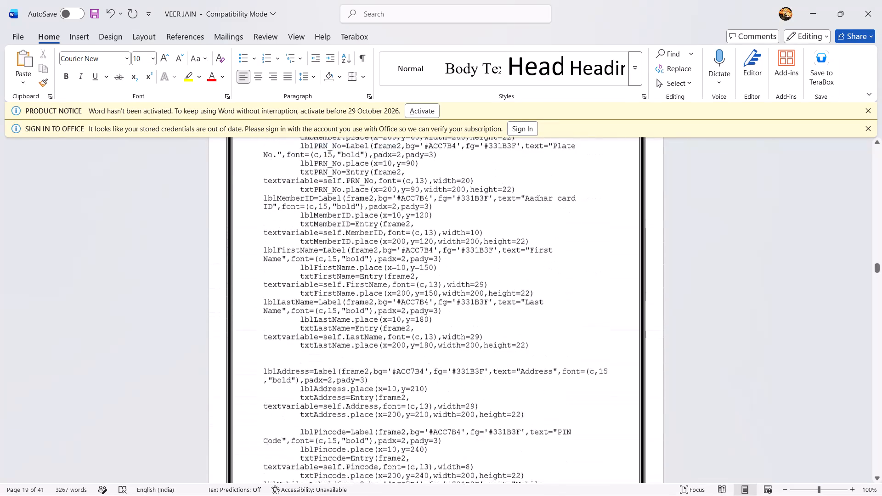
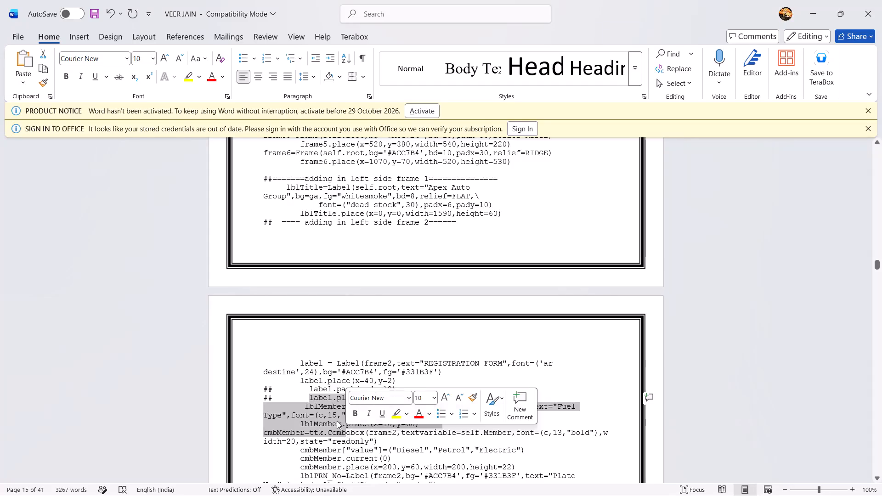
Clear the code selection and look back from the registration form code through the database setup code to the LOG OUT and LOADING screenshots.
left_click(292, 367)
scroll(292, 365, "up", 4)
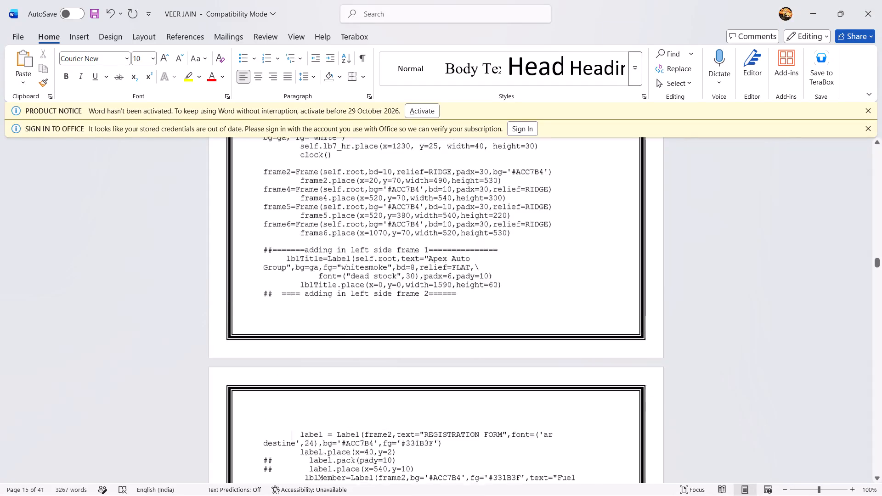
scroll(291, 364, "up", 20)
scroll(291, 364, "up", 14)
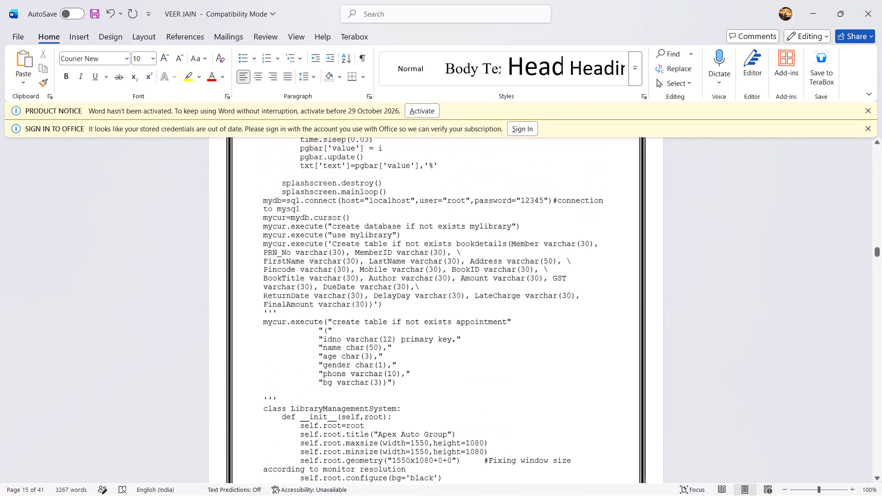
scroll(288, 360, "up", 20)
scroll(288, 360, "up", 10)
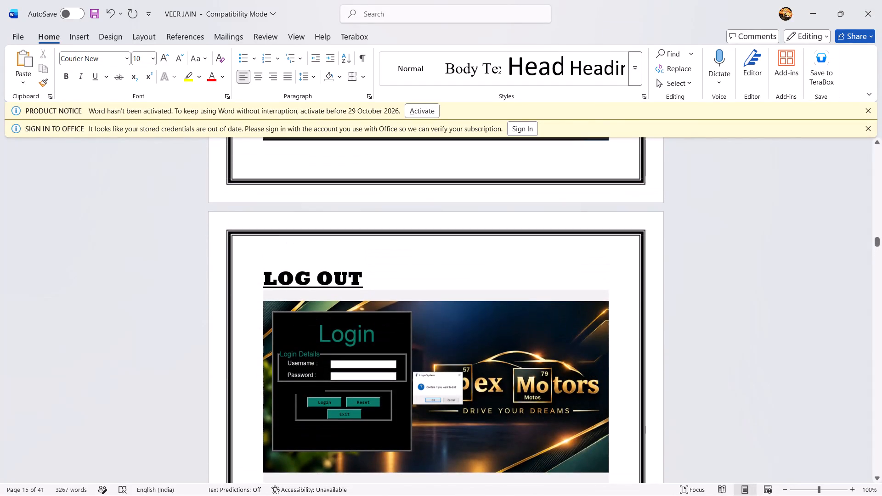
scroll(246, 307, "up", 1)
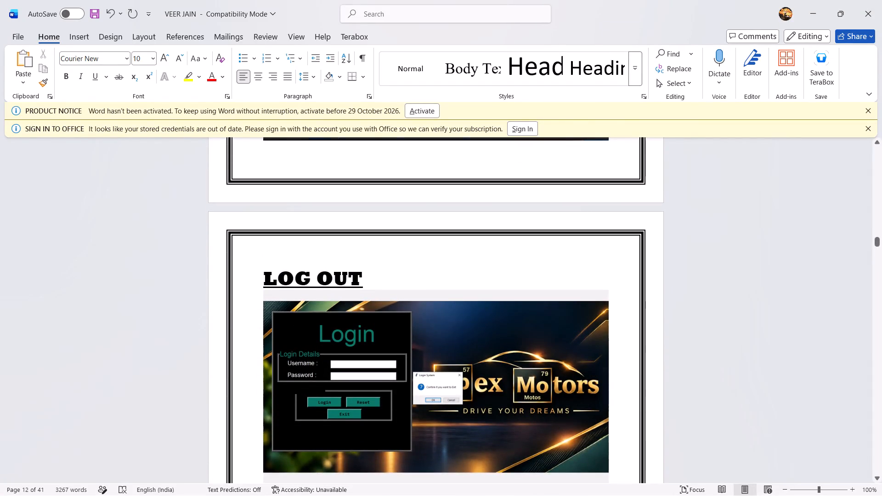
scroll(241, 310, "up", 9)
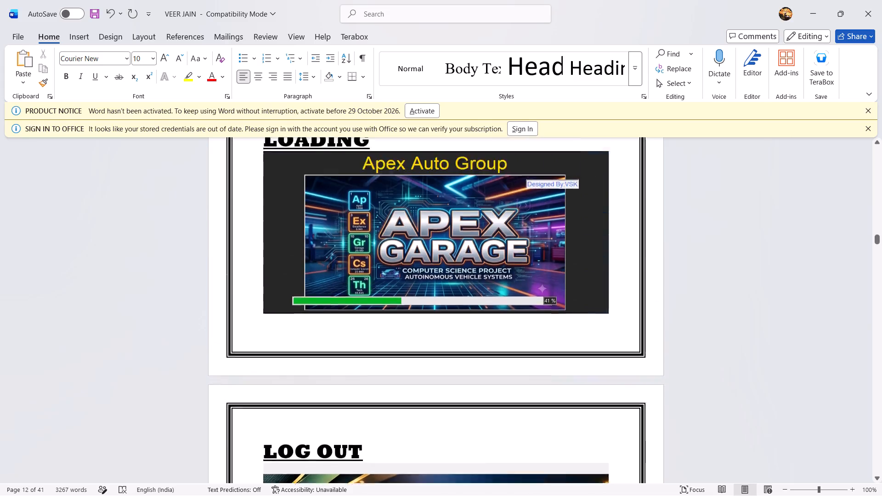
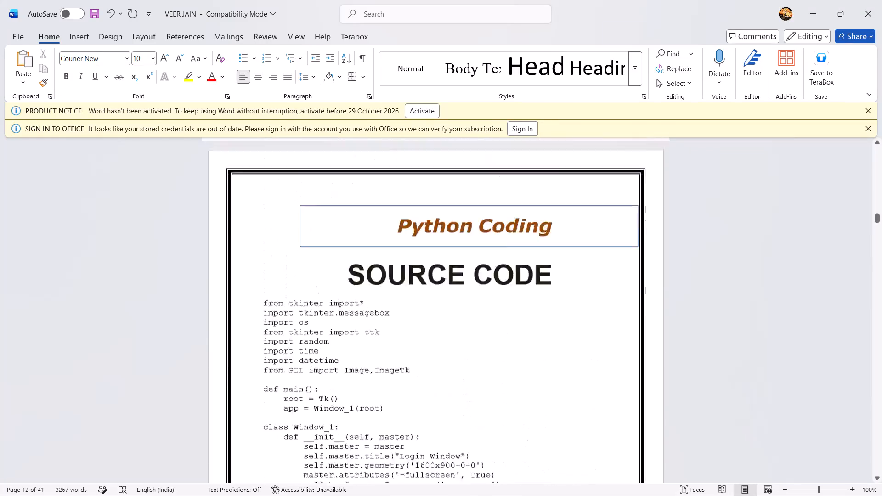
Look back from the first source code page to the page on interfacing Python with MySQL.
scroll(394, 233, "up", 19)
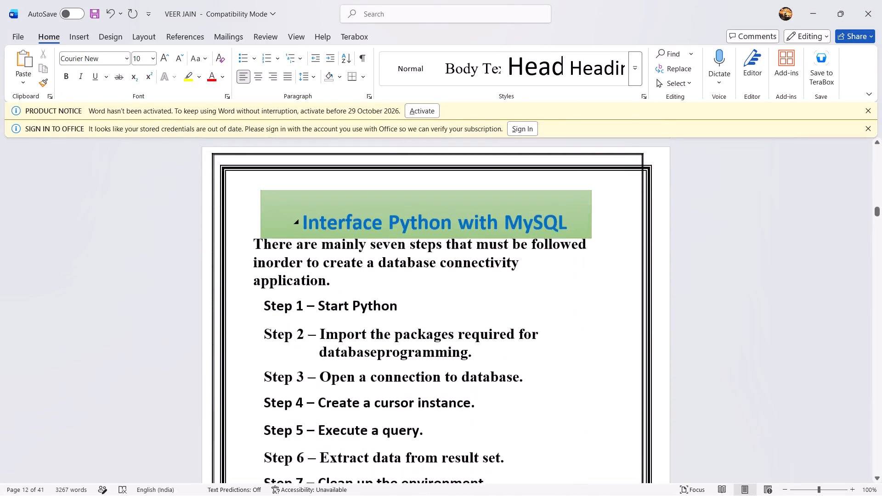
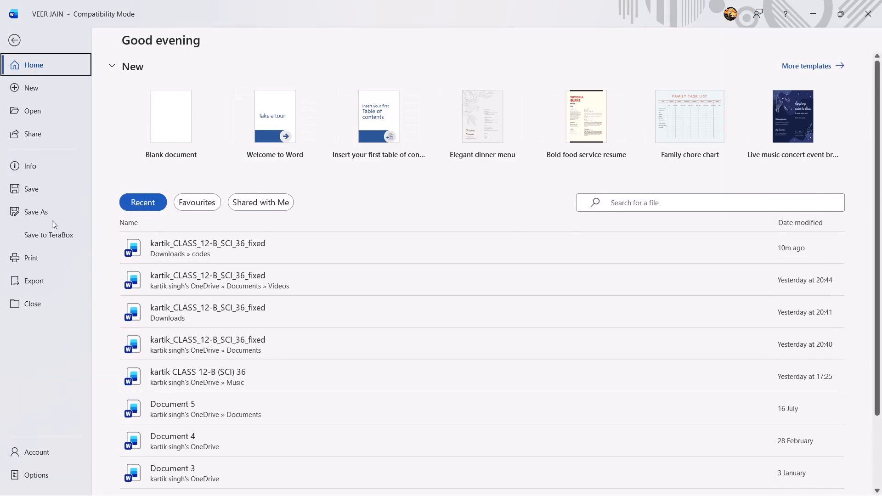
Save a copy of the report in the Downloads folder as a Word Document, keeping its file name and upgrading to the newest file format.
left_click(38, 209)
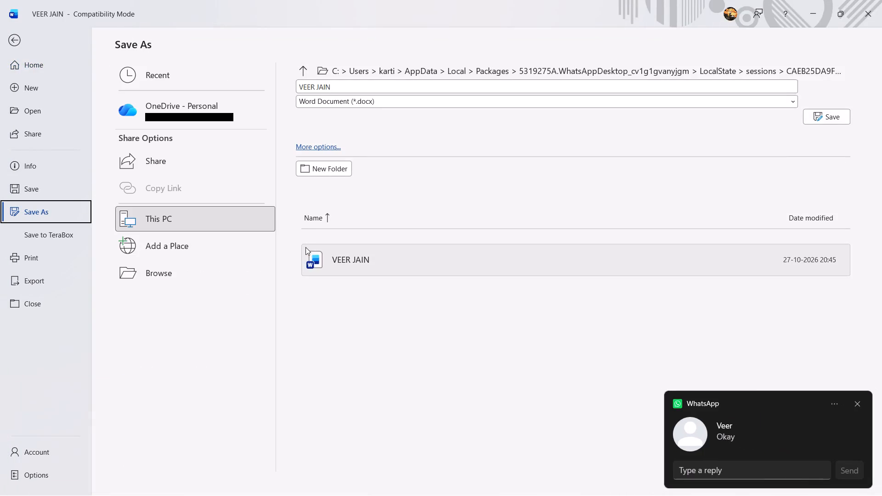
left_click(163, 278)
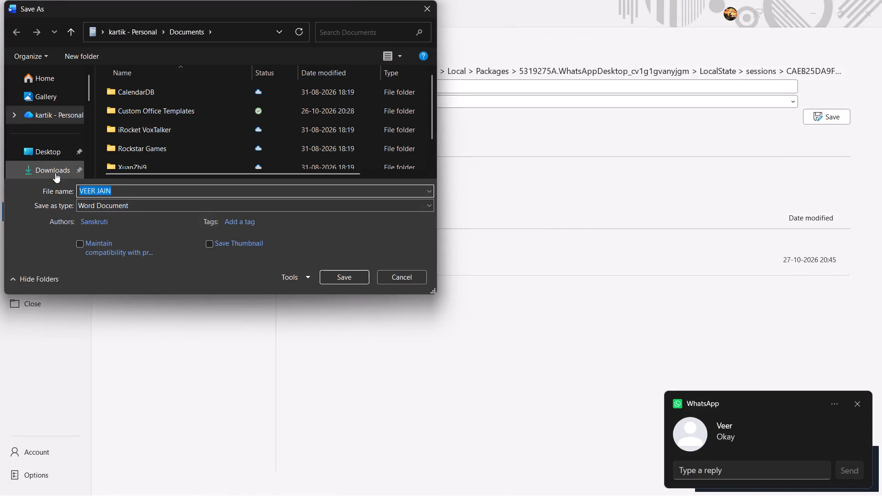
left_click(55, 173)
left_click(338, 277)
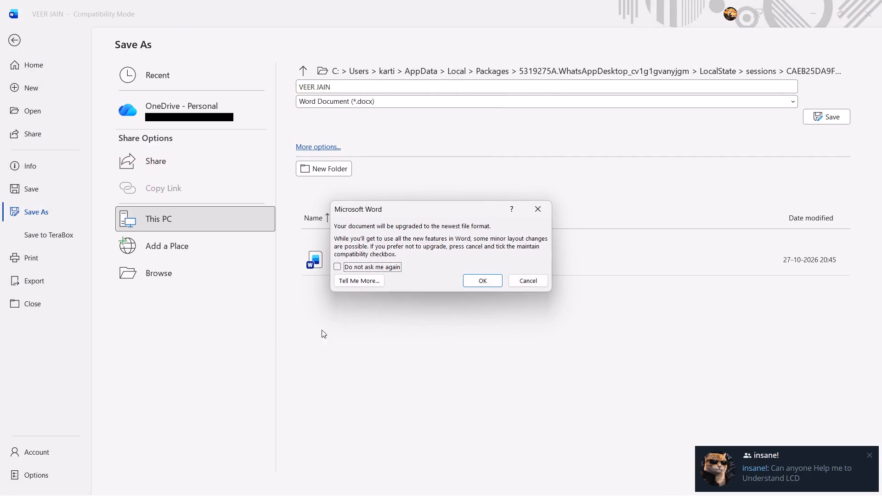
left_click(485, 274)
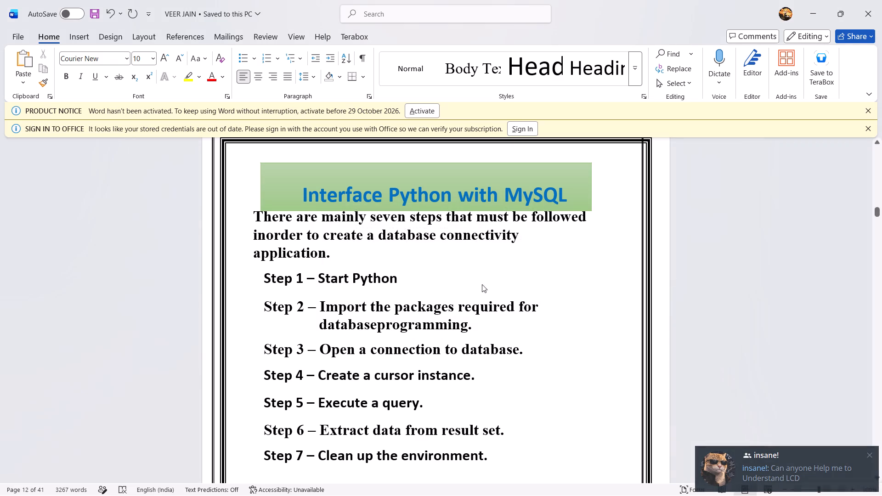
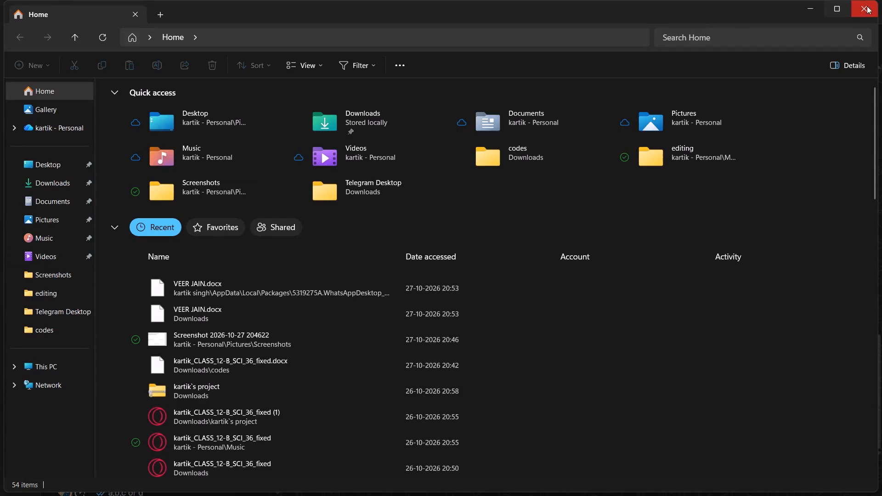
Close the File Explorer window.
left_click(867, 6)
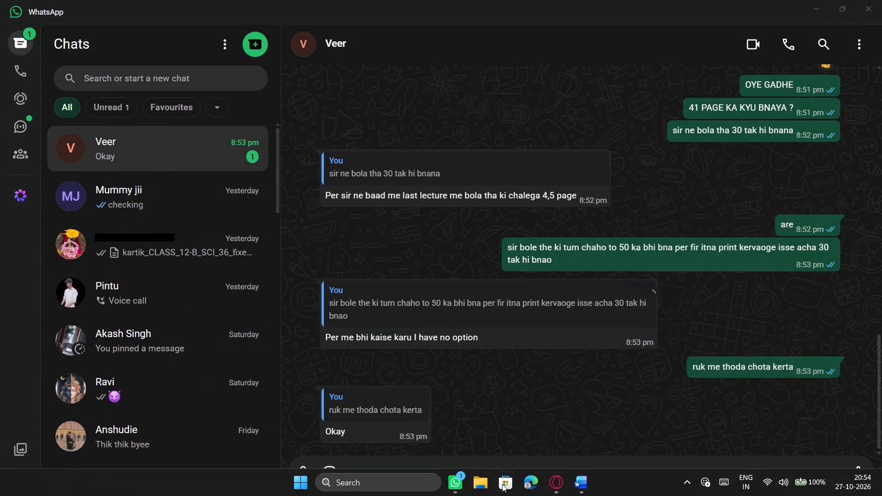
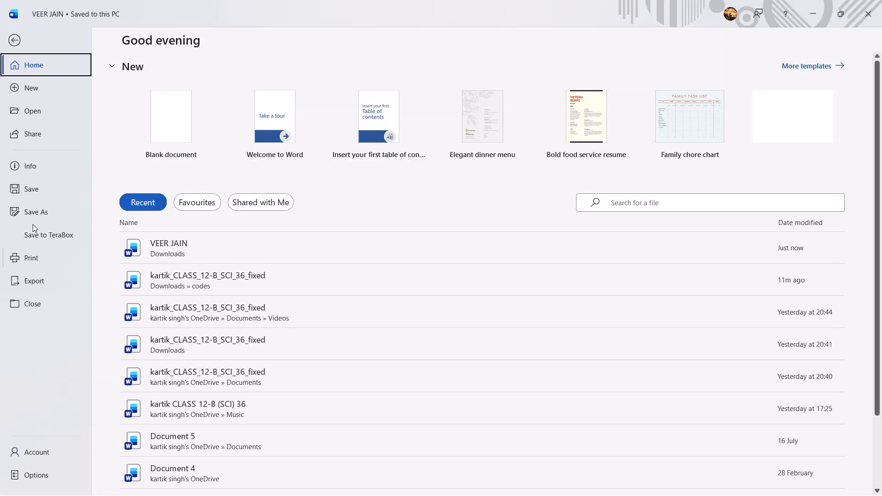
Start saving a copy of the report with Downloads as the destination folder, and open the choice of file formats.
left_click(35, 217)
left_click(184, 280)
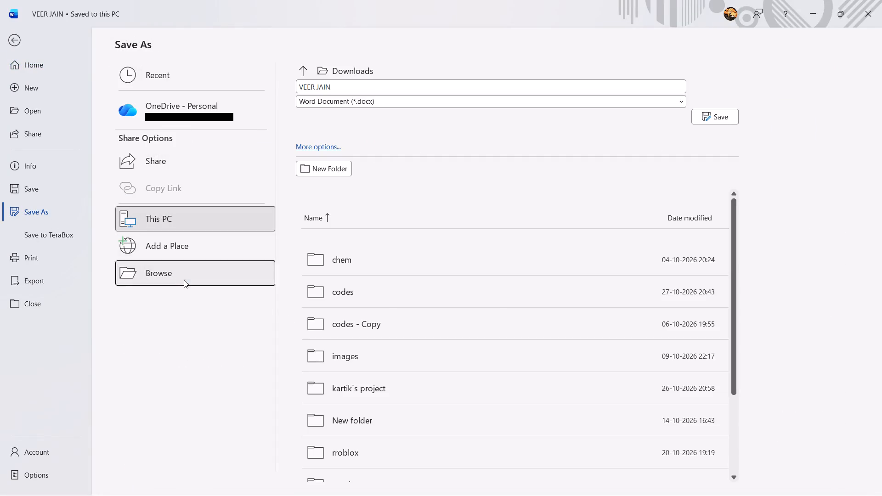
scroll(56, 164, "down", 1)
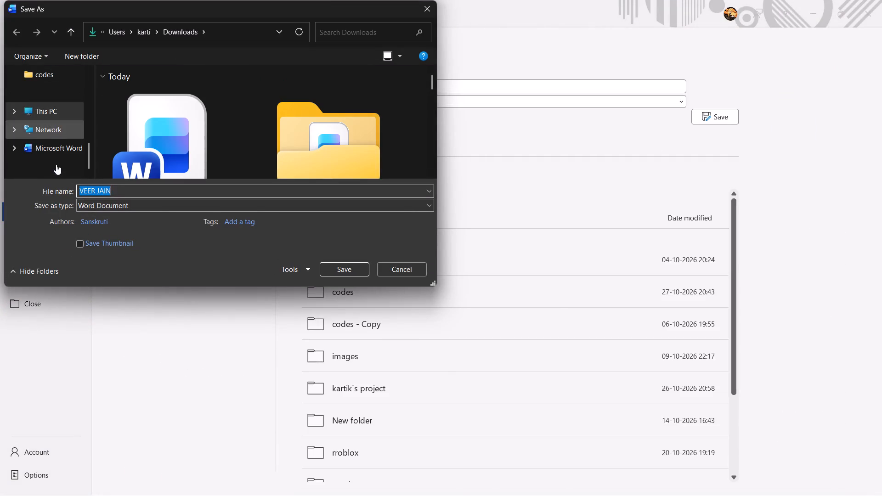
scroll(49, 113, "up", 3)
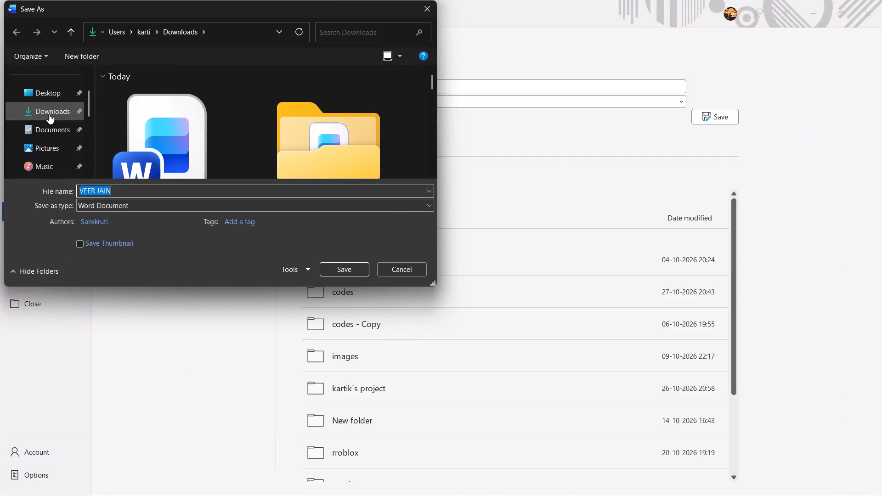
left_click(49, 116)
left_click(124, 203)
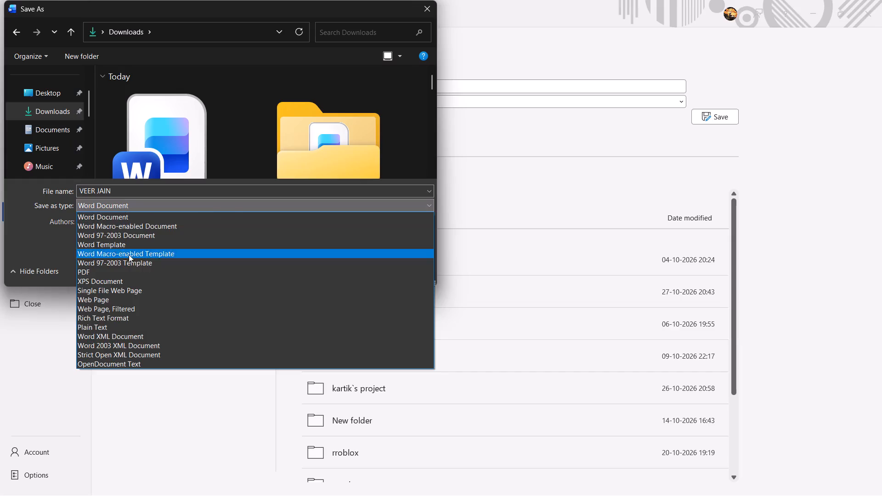
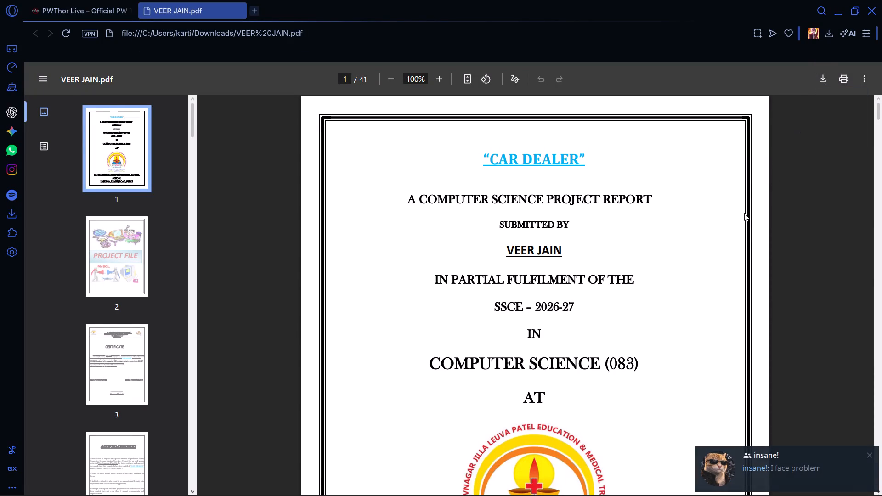
Look through the report's PDF from the title page past the certificate, acknowledgement and contents pages to the start of the Aim page.
scroll(705, 274, "down", 17)
scroll(710, 218, "down", 6)
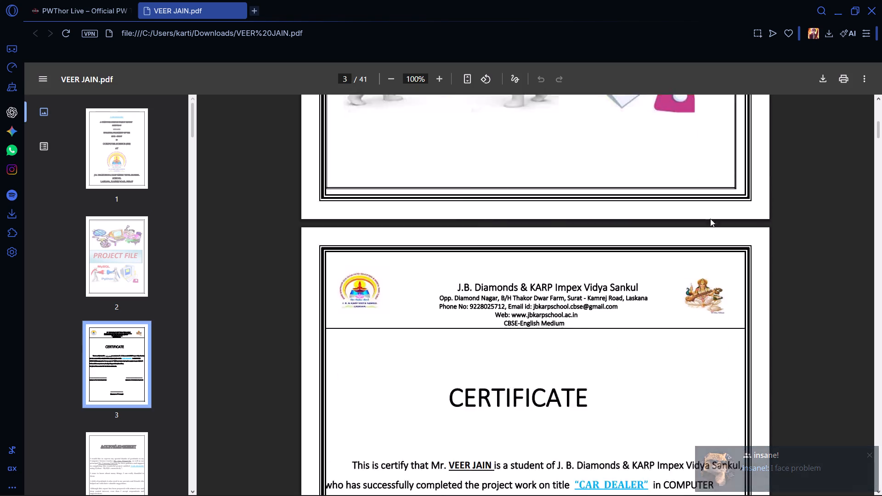
scroll(709, 219, "down", 5)
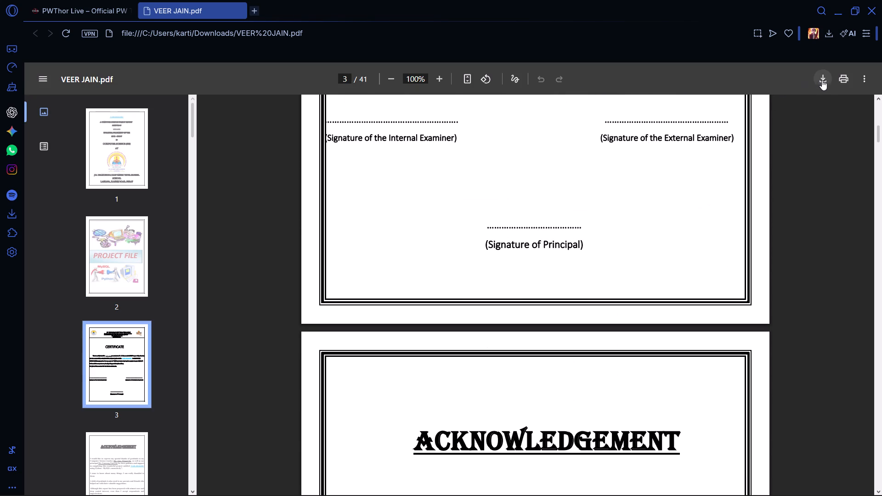
left_click(824, 79)
scroll(772, 145, "down", 12)
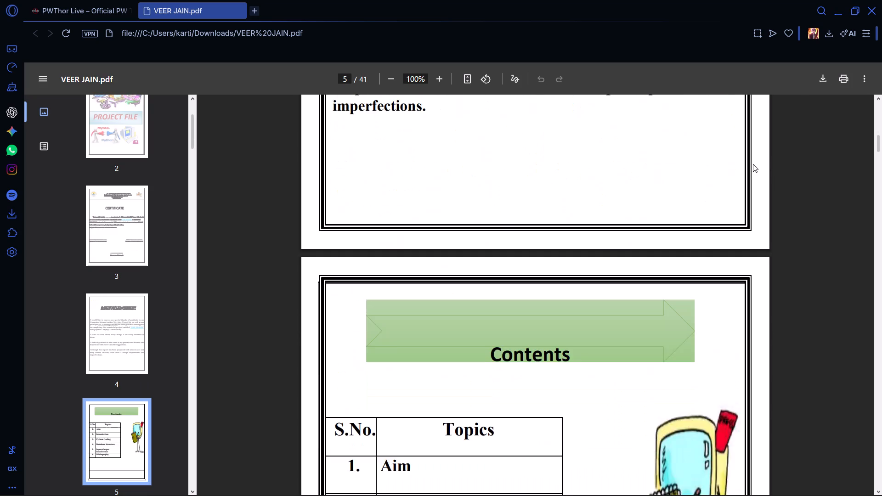
scroll(753, 164, "down", 6)
scroll(748, 166, "up", 11)
scroll(744, 166, "down", 5)
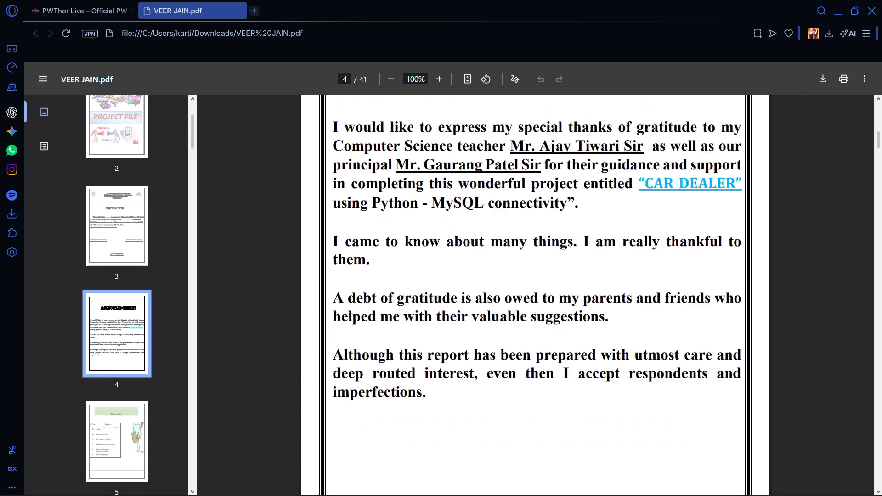
scroll(742, 167, "down", 9)
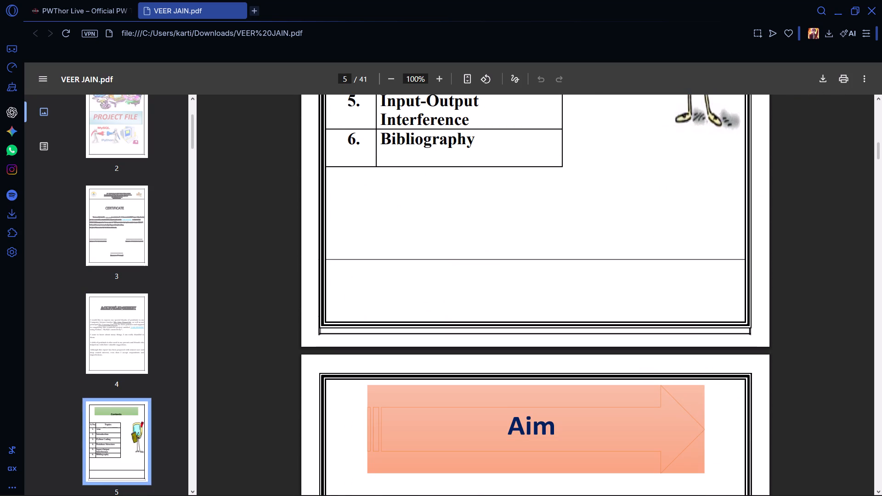
Switch to File Explorer and select the report's PDF in the Downloads folder.
left_click(476, 482)
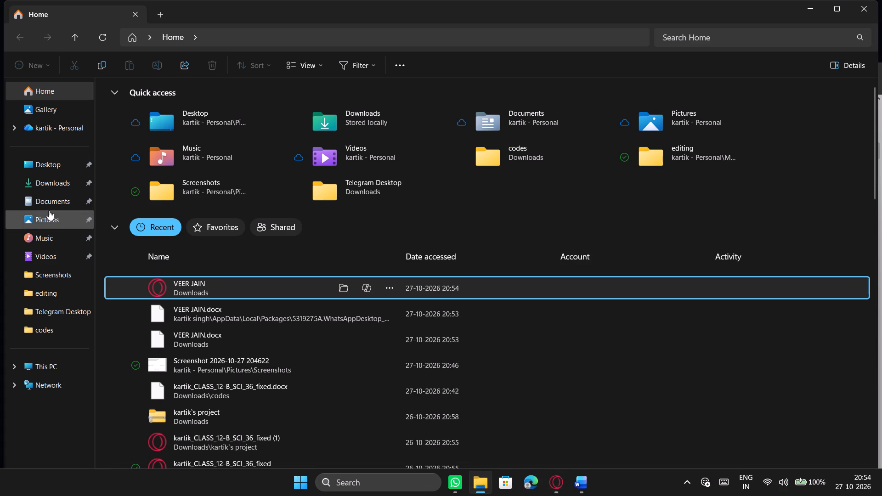
left_click(40, 179)
left_click(127, 136)
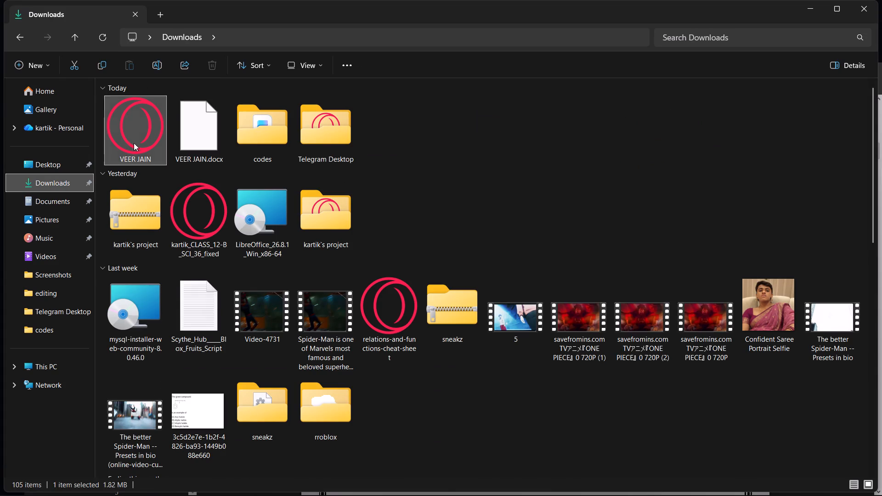
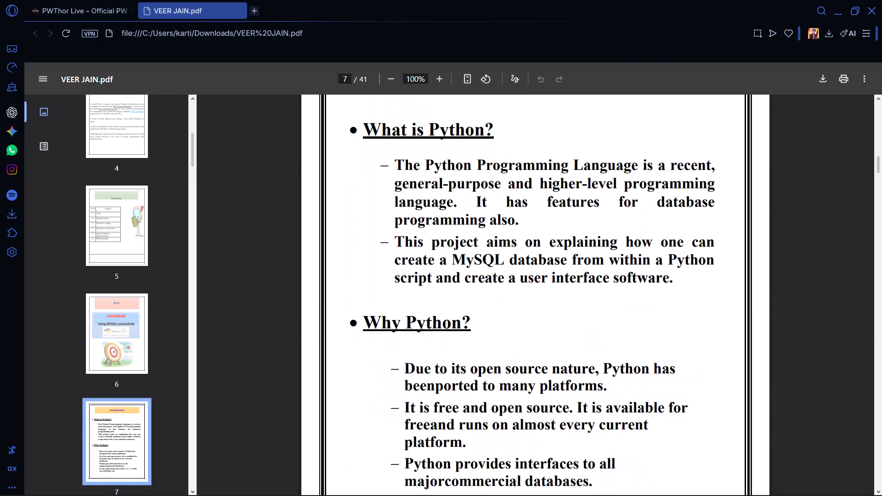
Check the report PDF from the "What is Python?" page through the MySQL interface steps to the start of the source code.
scroll(563, 247, "down", 17)
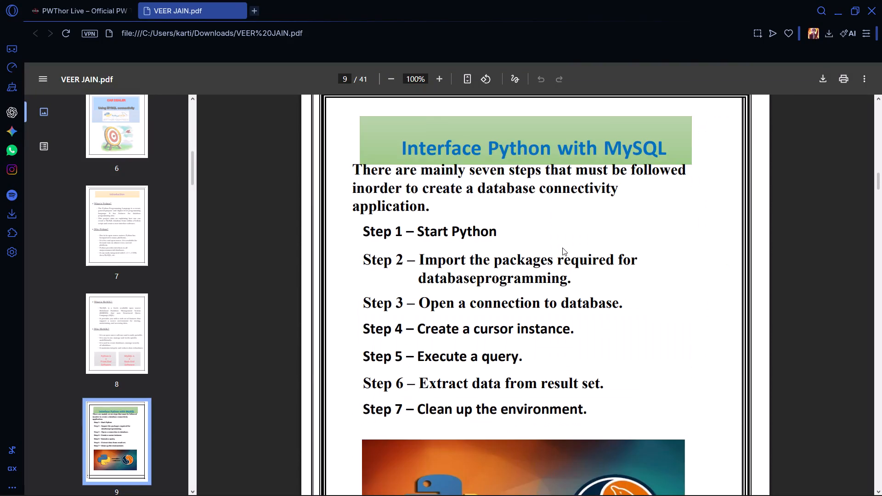
scroll(562, 248, "down", 7)
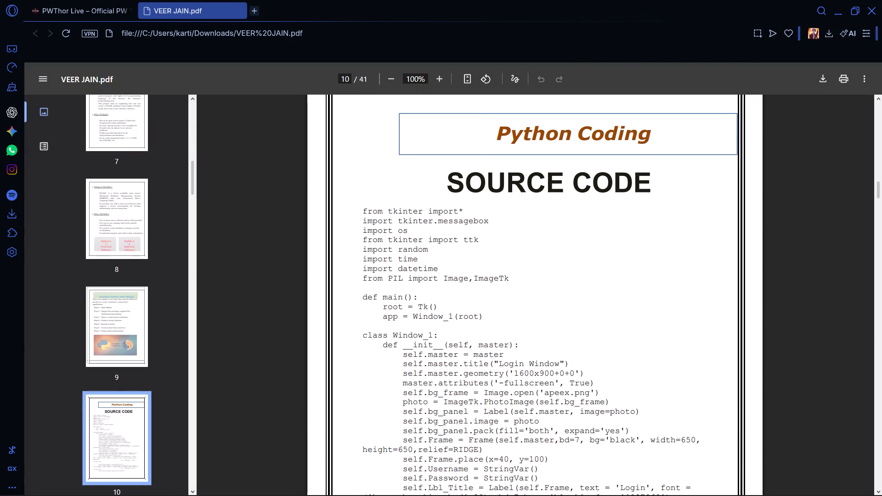
left_click_drag(417, 225, 426, 259)
right_click(393, 251)
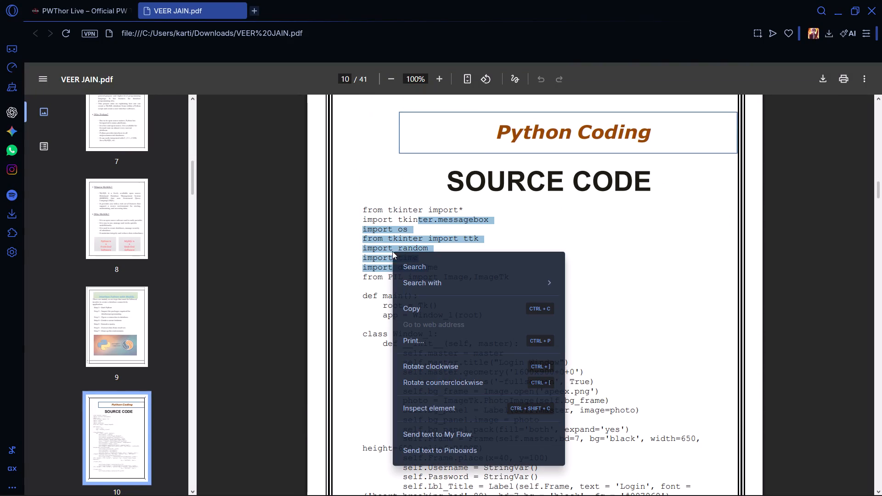
Close the PDF of the report and return to the SOURCE CODE page of the report in Word.
middle_click(222, 1)
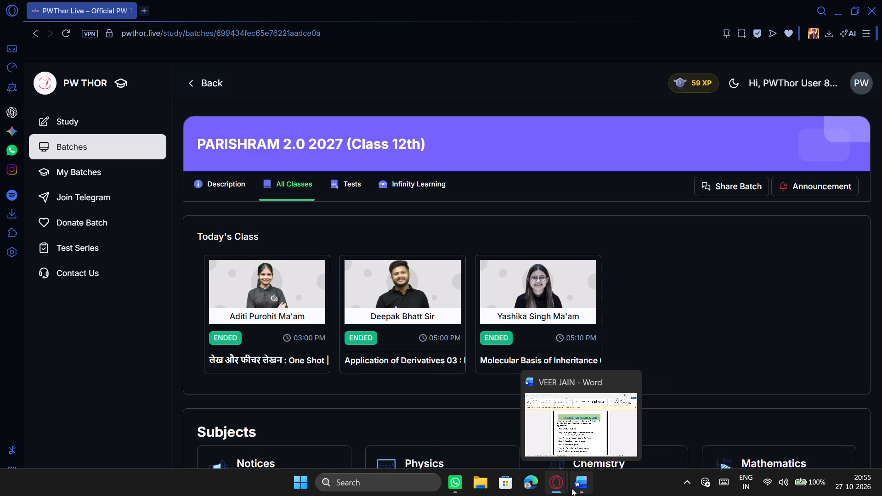
left_click(571, 489)
scroll(512, 356, "down", 19)
scroll(504, 365, "down", 8)
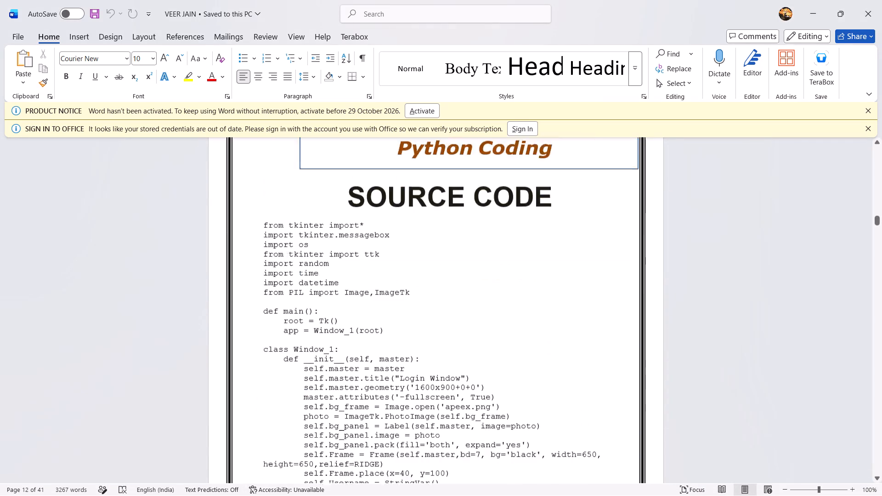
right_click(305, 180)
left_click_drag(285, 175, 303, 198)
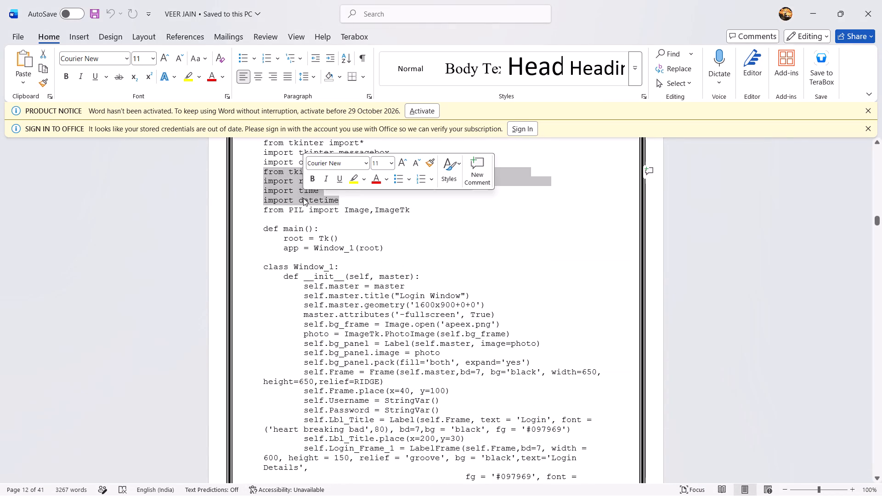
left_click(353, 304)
Set the font size of the login source code, from "from tkinter import*" through "main()" above the LOGIN heading, to 9.
scroll(299, 245, "up", 4)
left_click(265, 253)
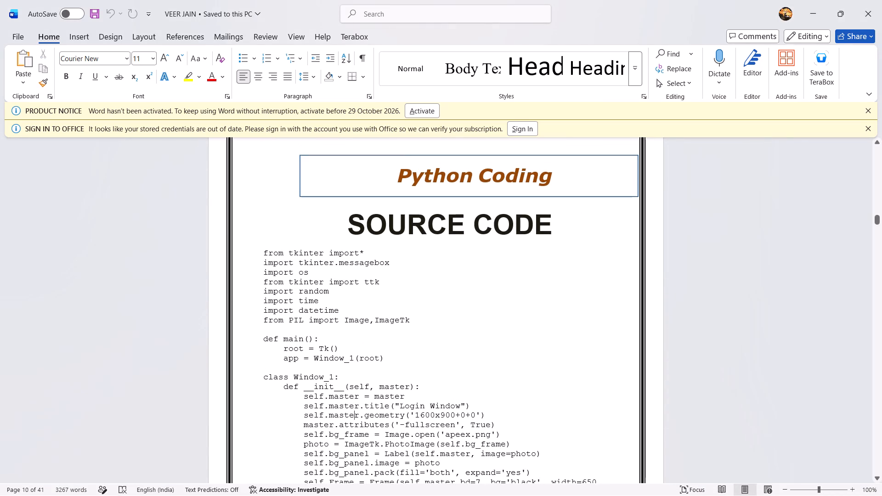
left_click_drag(263, 252, 447, 347)
scroll(401, 425, "down", 7)
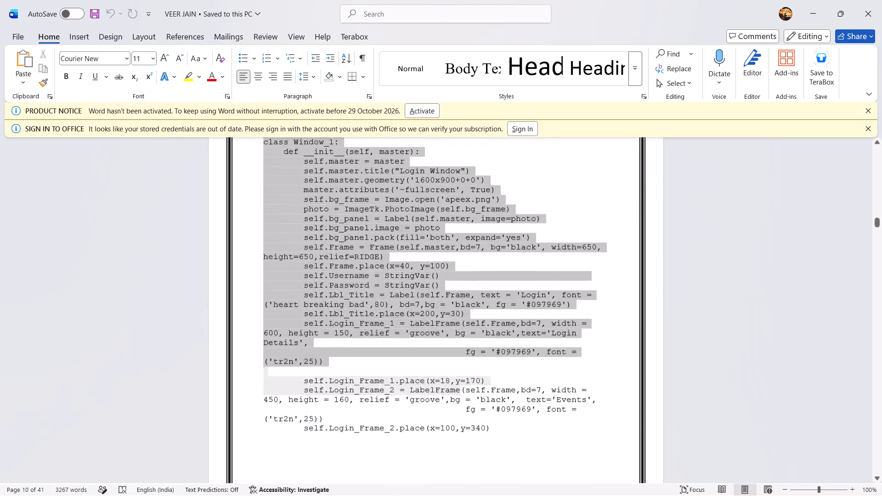
left_click_drag(447, 347, 501, 492)
scroll(450, 339, "down", 16)
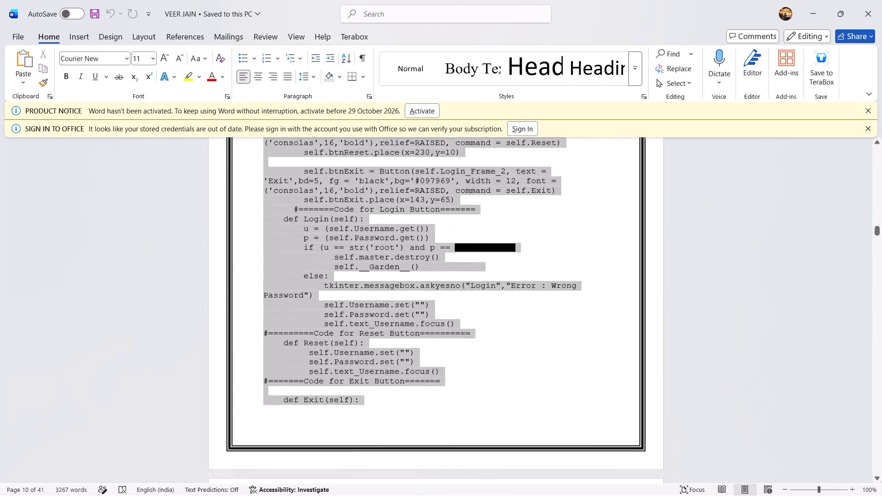
left_click_drag(501, 492, 578, 330)
middle_click_drag(599, 168, 594, 171)
scroll(593, 175, "down", 5)
scroll(578, 291, "down", 3)
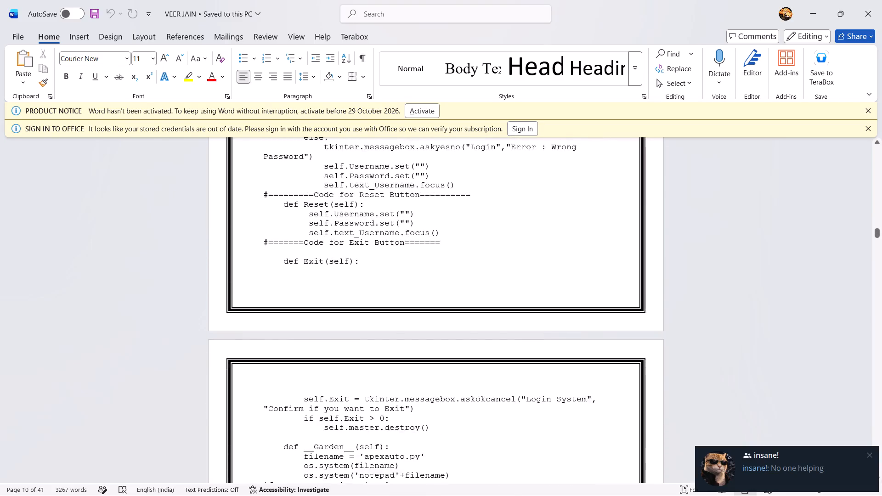
scroll(578, 330, "down", 6)
left_click_drag(578, 330, 579, 363)
scroll(577, 365, "down", 8)
scroll(579, 365, "up", 13)
left_click_drag(579, 363, 417, 362)
scroll(579, 363, "up", 1)
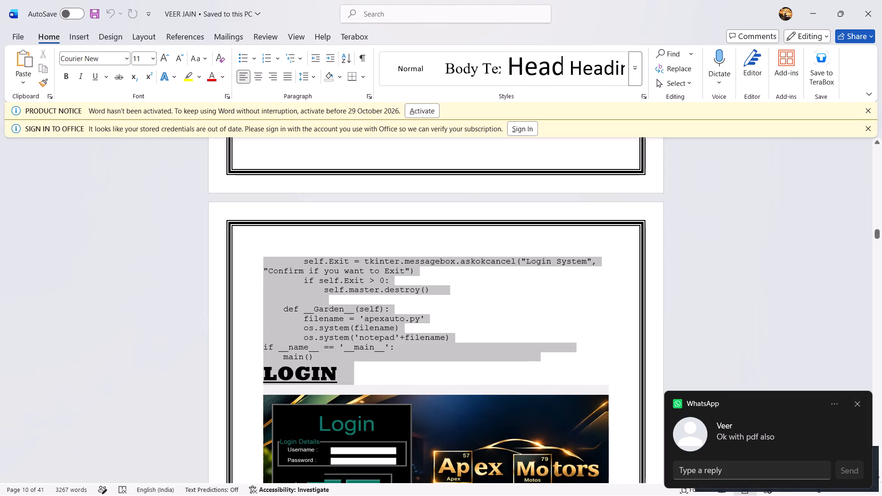
left_click_drag(417, 362, 363, 354)
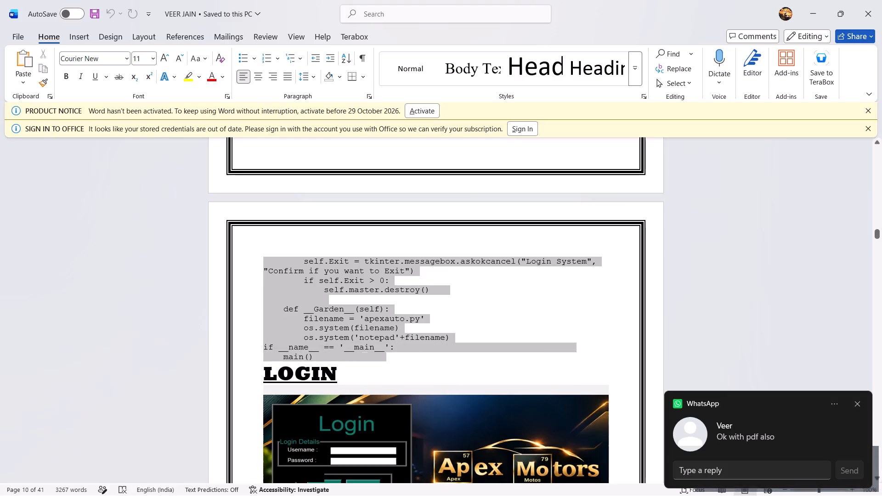
left_click_drag(363, 354, 322, 352)
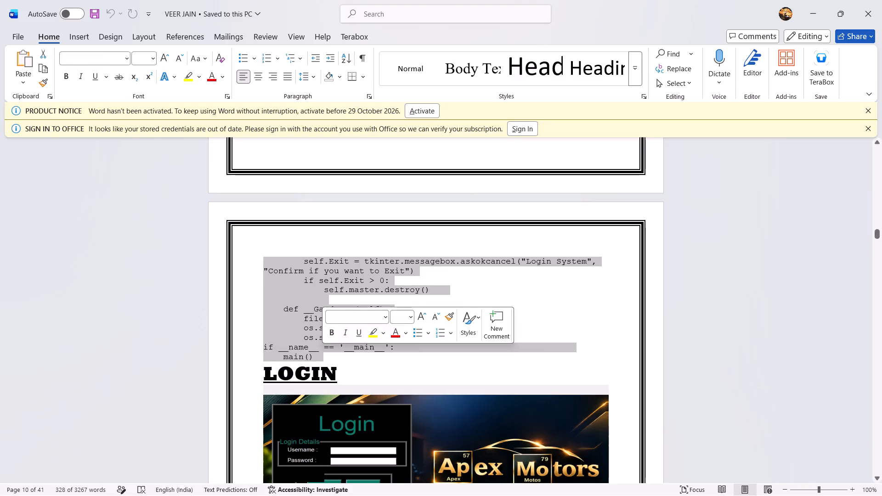
left_click(409, 318)
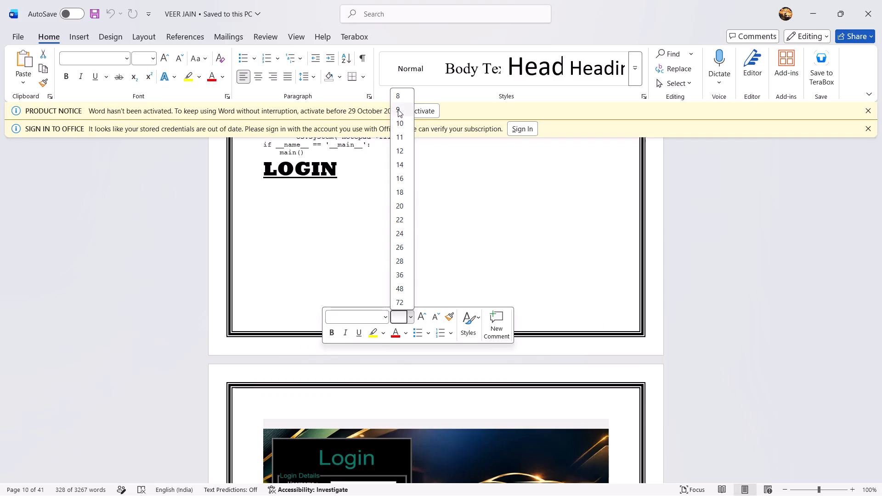
left_click(398, 109)
Open the choice of fonts for the selected login source code.
scroll(356, 284, "up", 9)
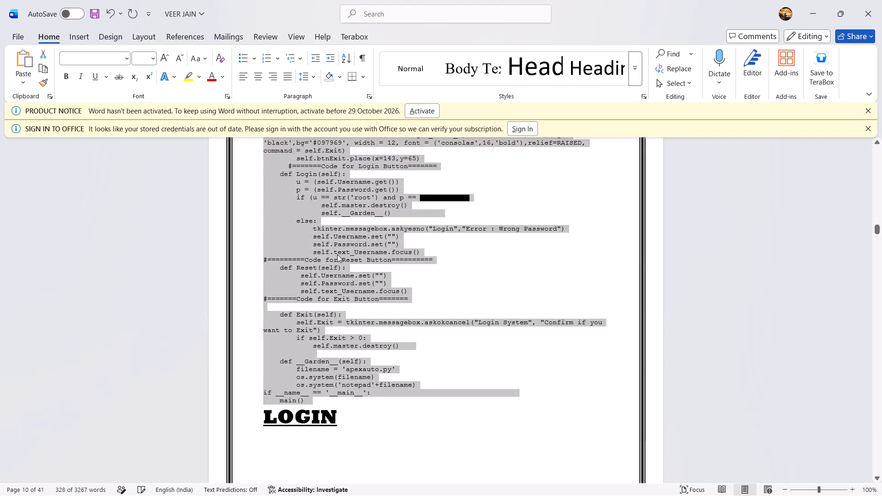
right_click(333, 245)
left_click(394, 212)
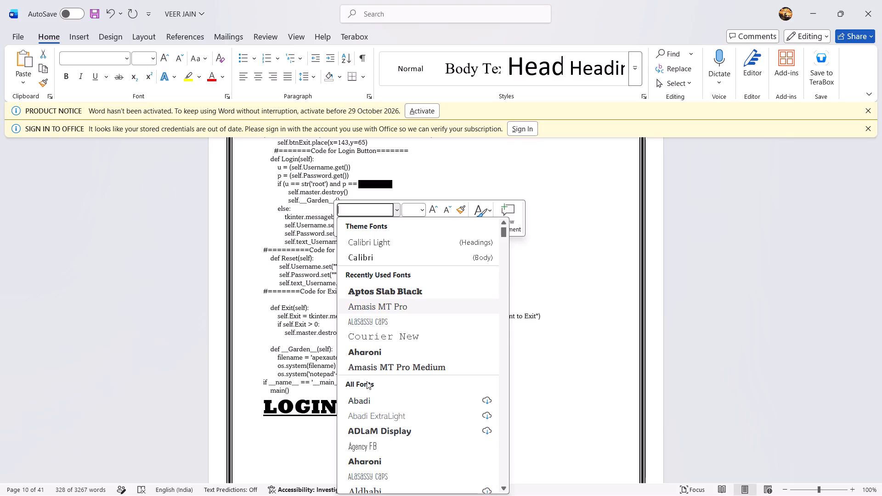
Set the font of the selected login code above the LOGIN heading to Amasis MT Pro Medium.
scroll(368, 432, "down", 2)
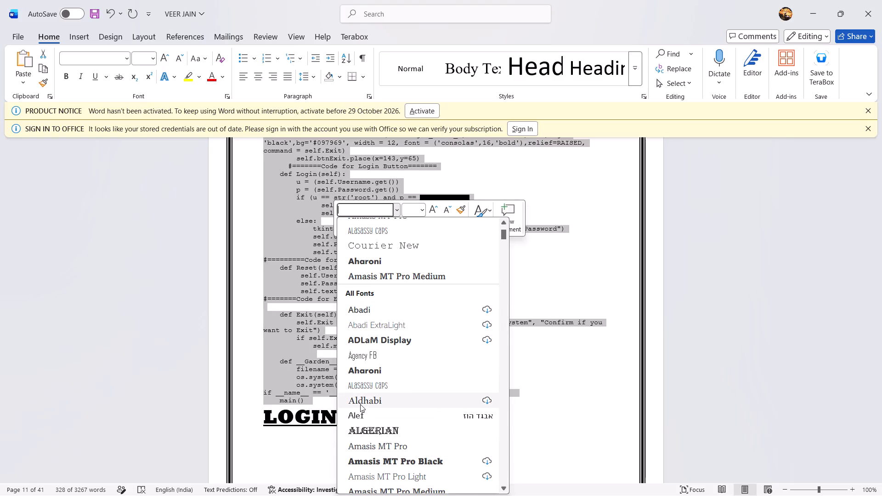
scroll(358, 396, "down", 2)
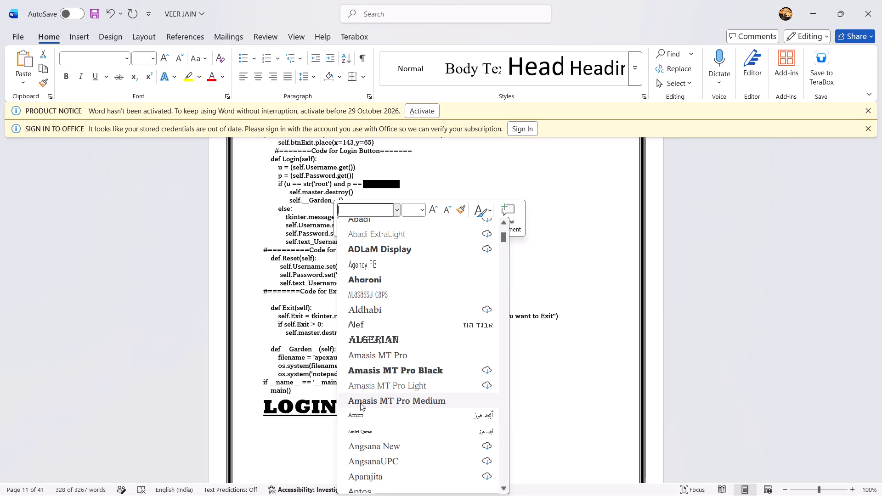
left_click(360, 403)
left_click(294, 342)
scroll(626, 396, "down", 5)
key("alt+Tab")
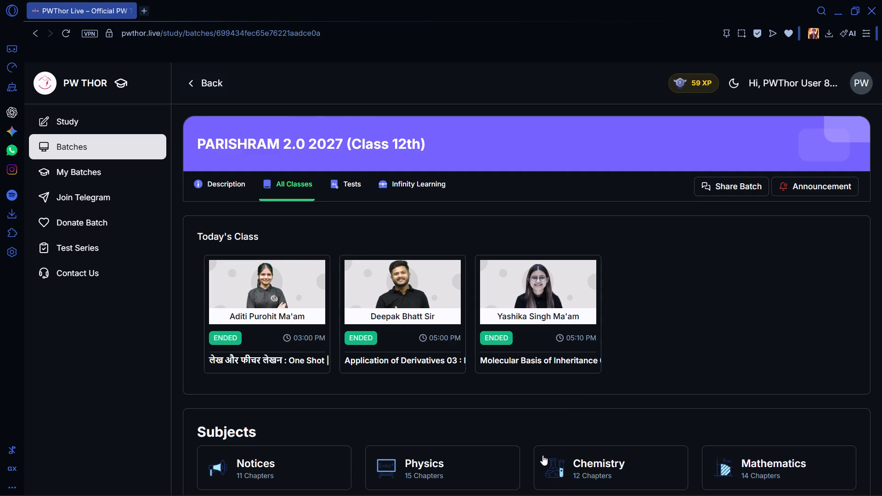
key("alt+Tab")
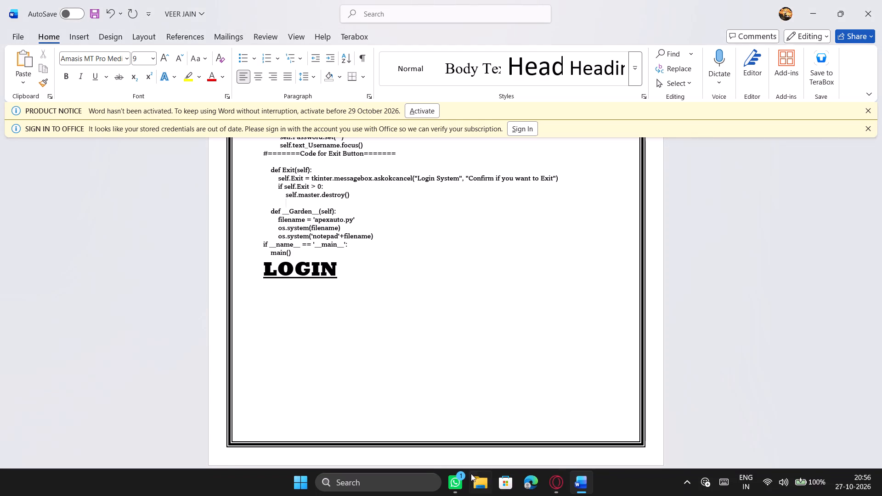
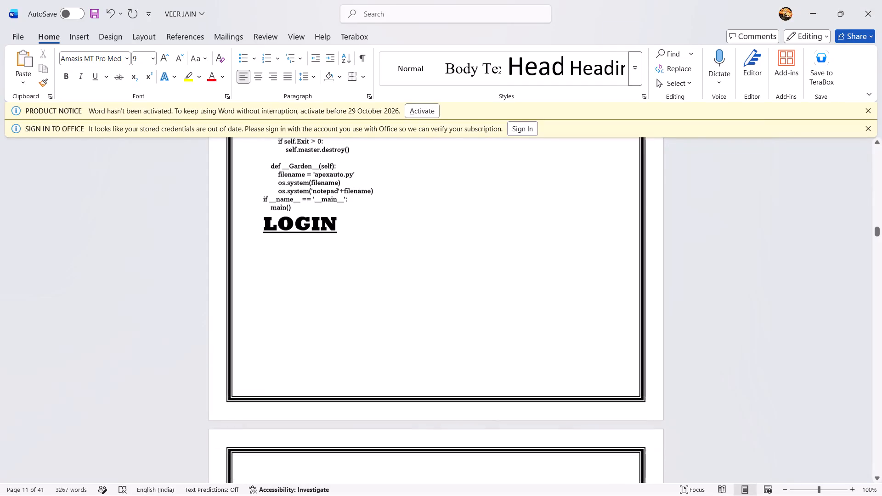
Insert six blank lines above the LOGIN heading to push it down towards the login screenshot.
scroll(273, 231, "down", 14)
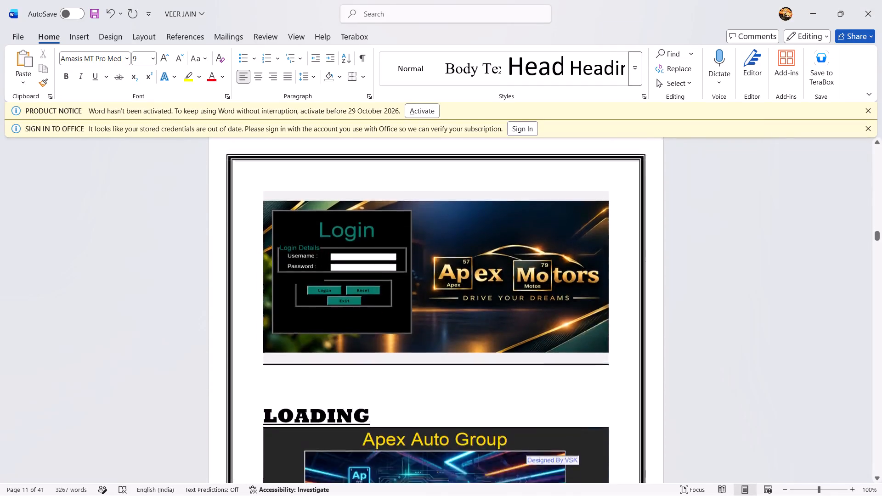
scroll(276, 238, "down", 1)
scroll(276, 238, "up", 17)
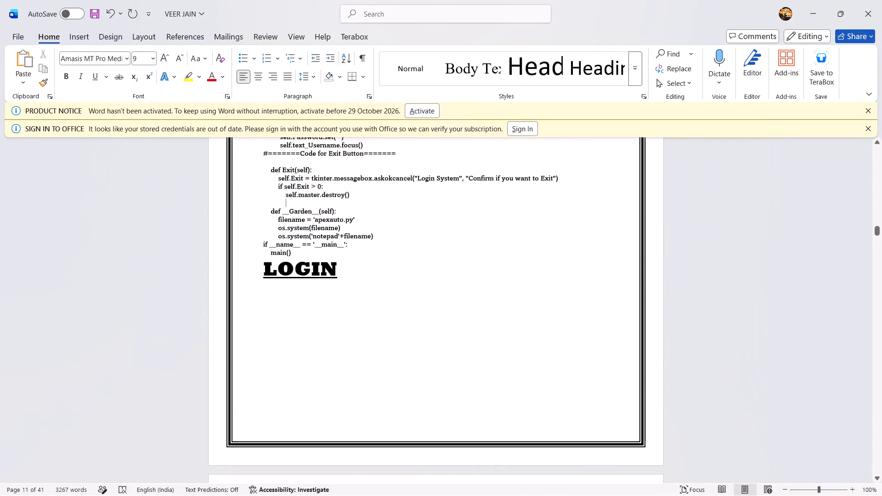
left_click_drag(271, 312, 310, 426)
left_click(280, 333)
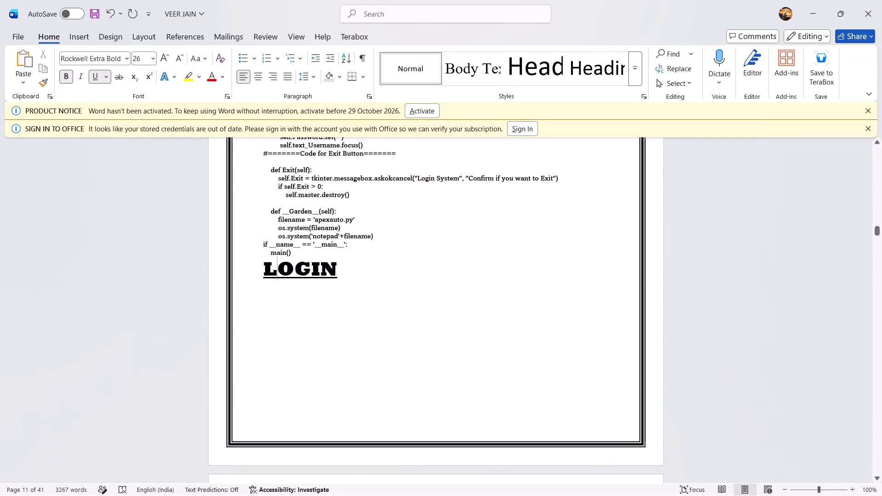
left_click(263, 262)
key("Return")
key("Return")
key("Return")
scroll(272, 297, "down", 7)
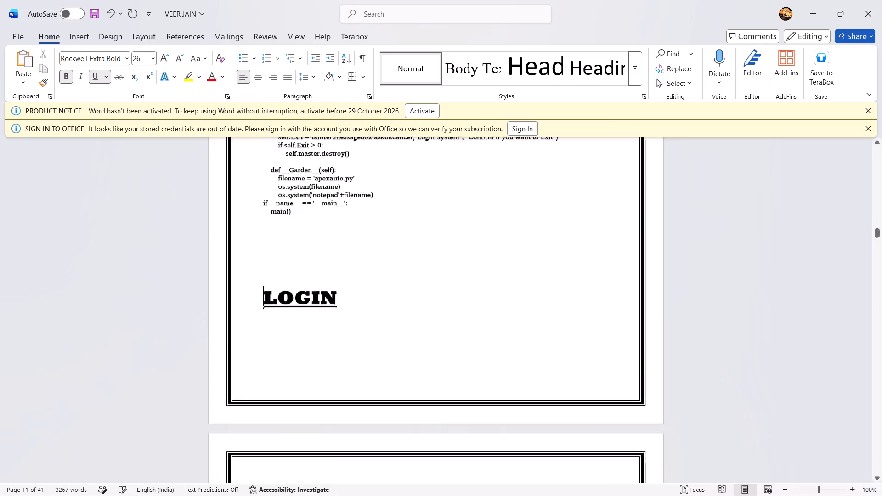
key("Return")
key("Return")
key("Return")
Delete one blank line between the login screenshot and the LOADING heading.
scroll(271, 299, "down", 8)
left_click(320, 334)
key("BackSpace")
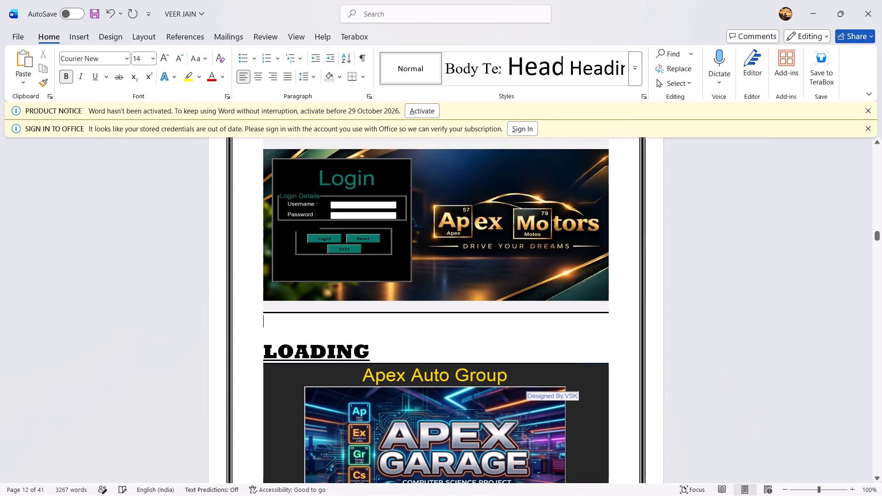
Remove the underline from the login screenshot.
left_click_drag(255, 265, 300, 284)
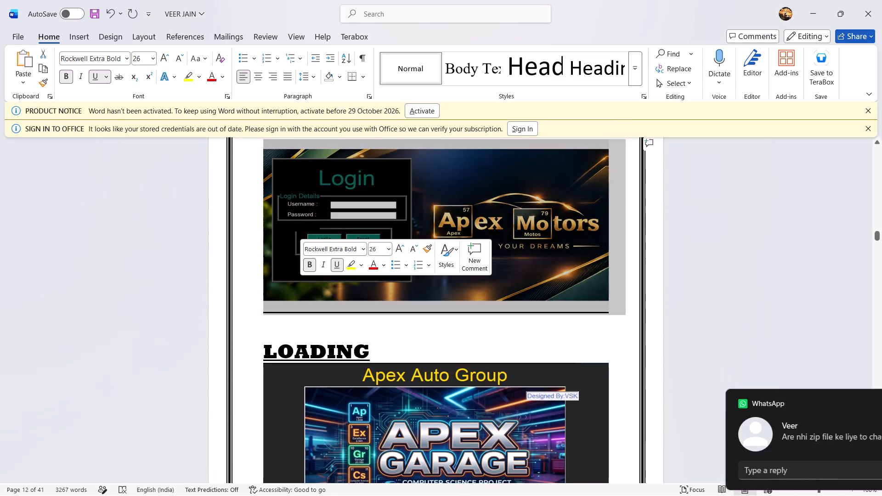
key("ctrl+u")
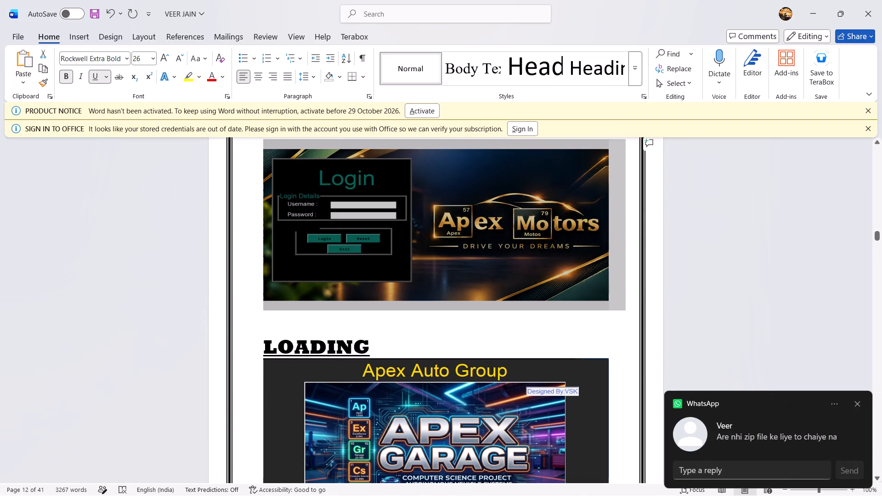
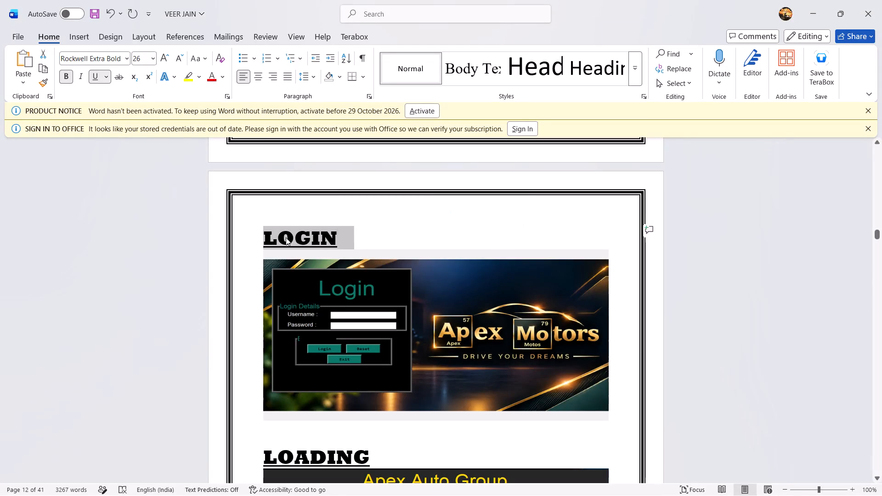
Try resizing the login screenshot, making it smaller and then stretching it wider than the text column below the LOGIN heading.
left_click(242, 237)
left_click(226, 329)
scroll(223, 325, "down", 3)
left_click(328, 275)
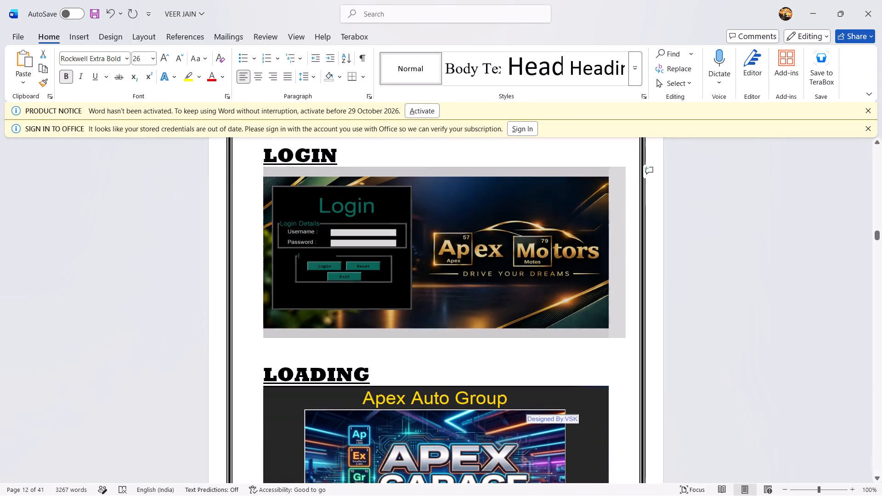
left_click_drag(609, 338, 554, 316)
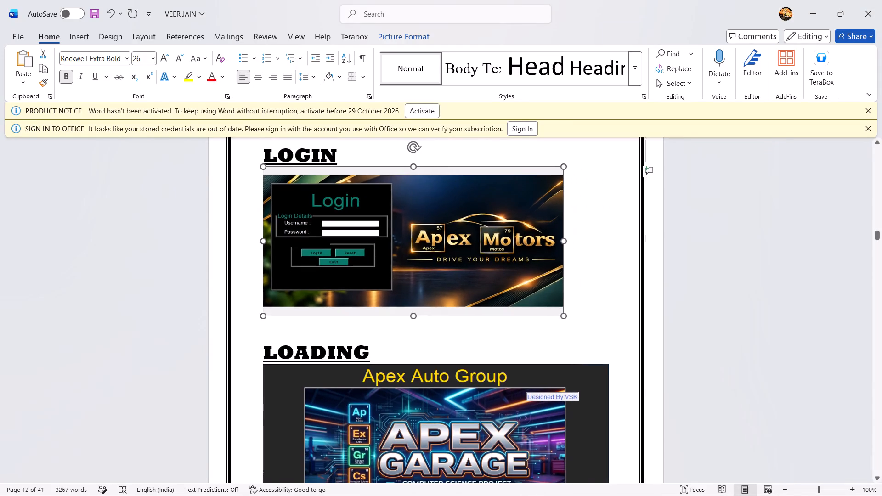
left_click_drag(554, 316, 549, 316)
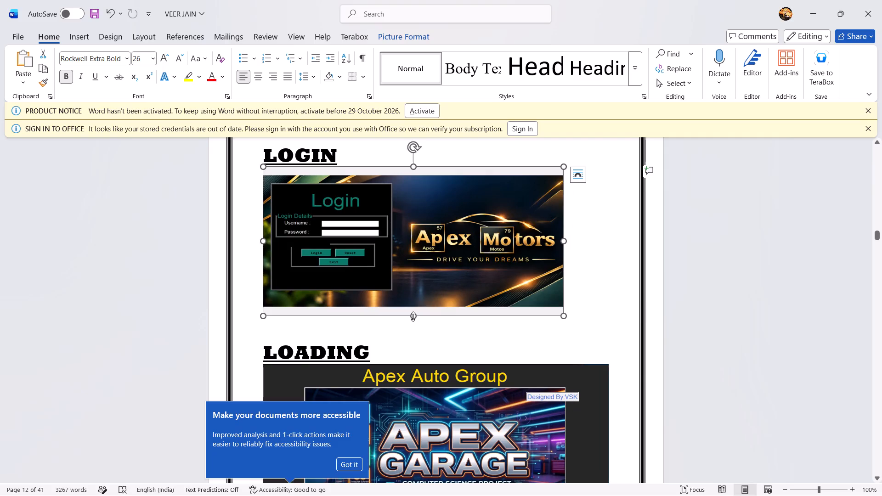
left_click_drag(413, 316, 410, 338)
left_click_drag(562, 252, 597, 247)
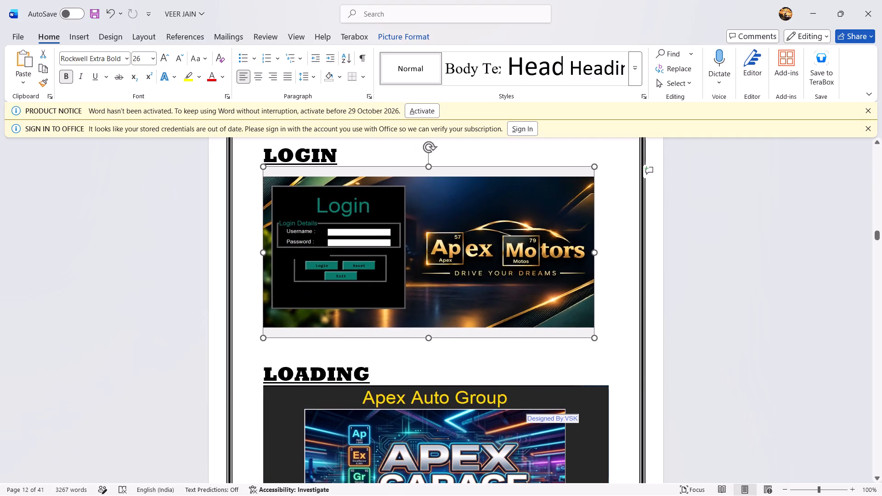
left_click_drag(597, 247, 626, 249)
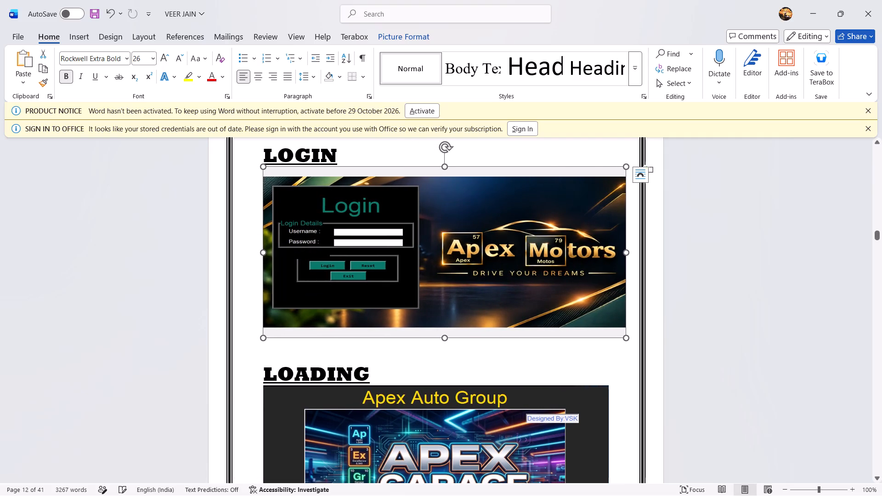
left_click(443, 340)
Delete the blank lines between the login screenshot and the LOADING heading.
scroll(444, 344, "down", 3)
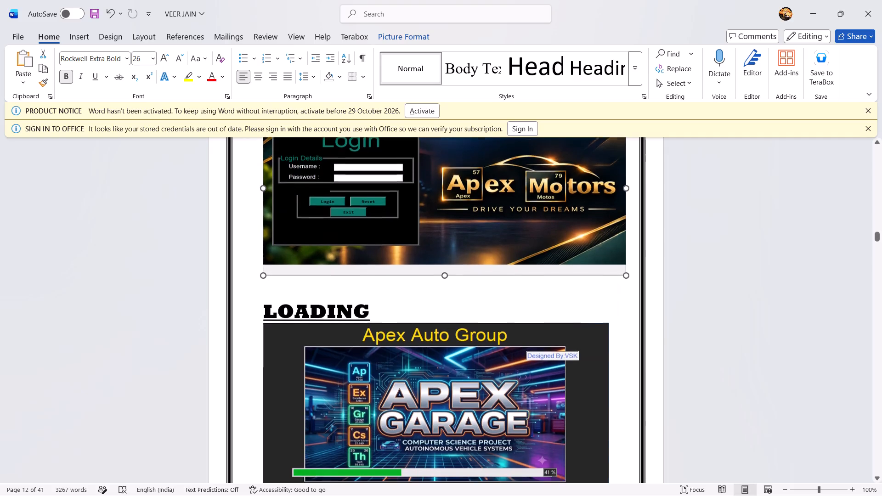
left_click(316, 282)
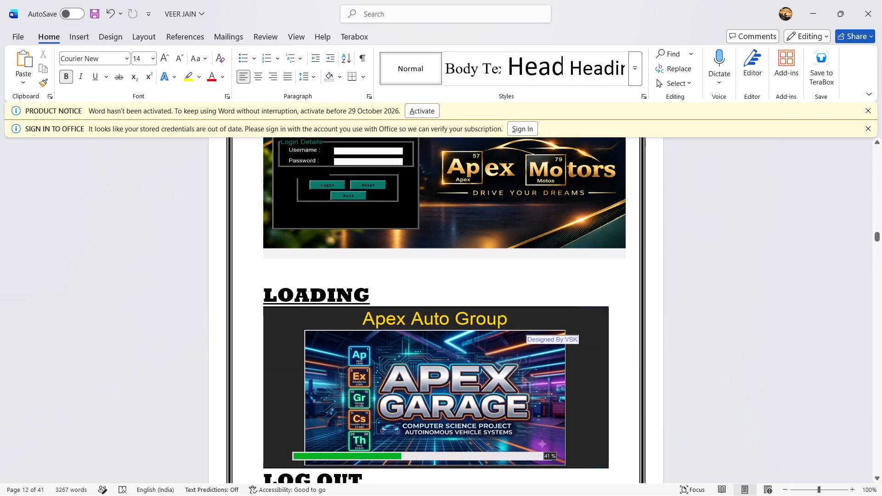
key("BackSpace")
key("BackSpace")
Shrink the log-out screenshot in width and height so it fits under the LOG OUT heading on the same page.
left_click(348, 357)
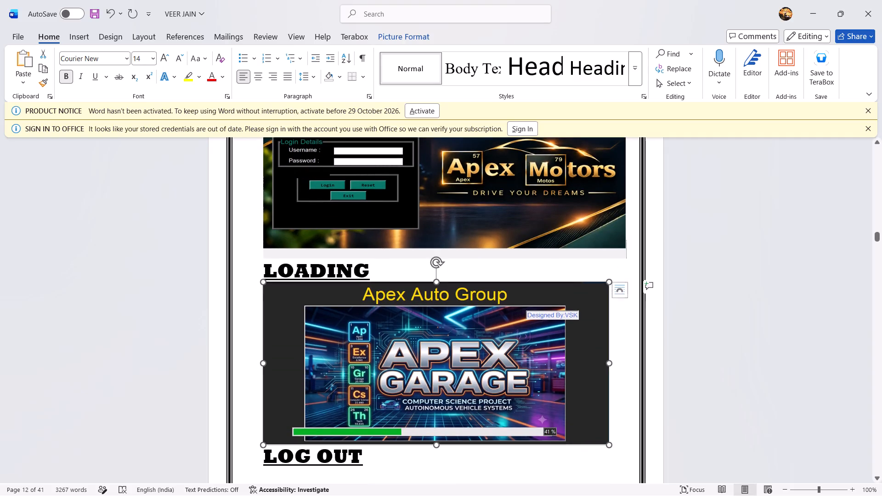
scroll(423, 372, "down", 2)
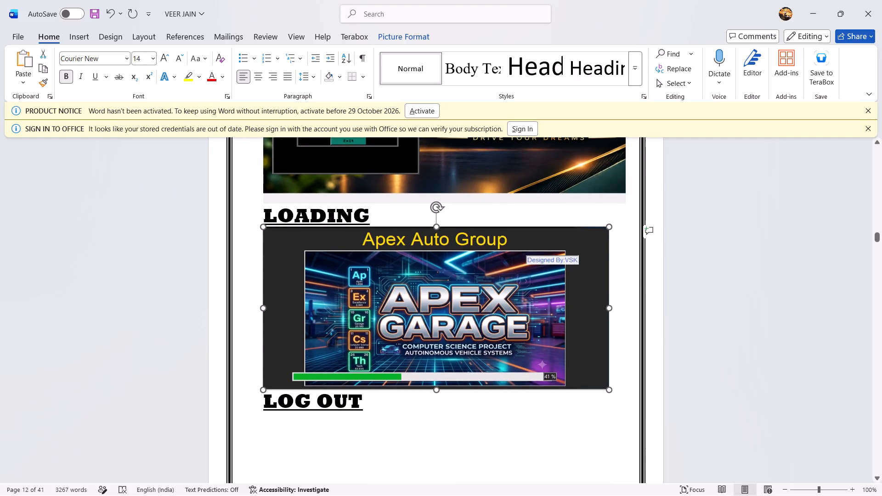
scroll(381, 383, "down", 16)
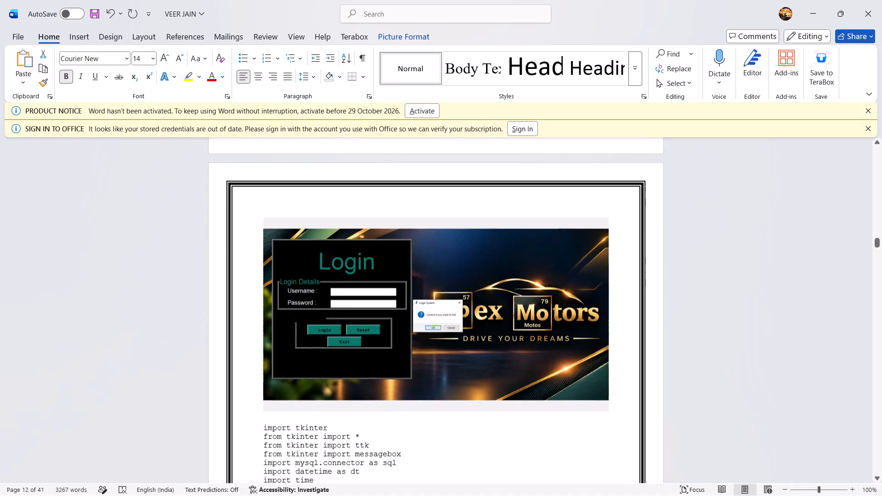
left_click(521, 335)
left_click_drag(609, 413, 561, 379)
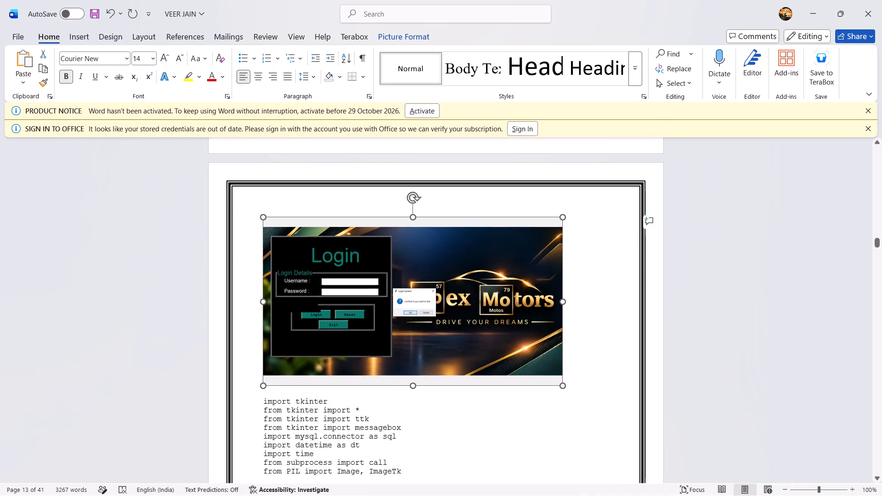
left_click_drag(561, 379, 559, 378)
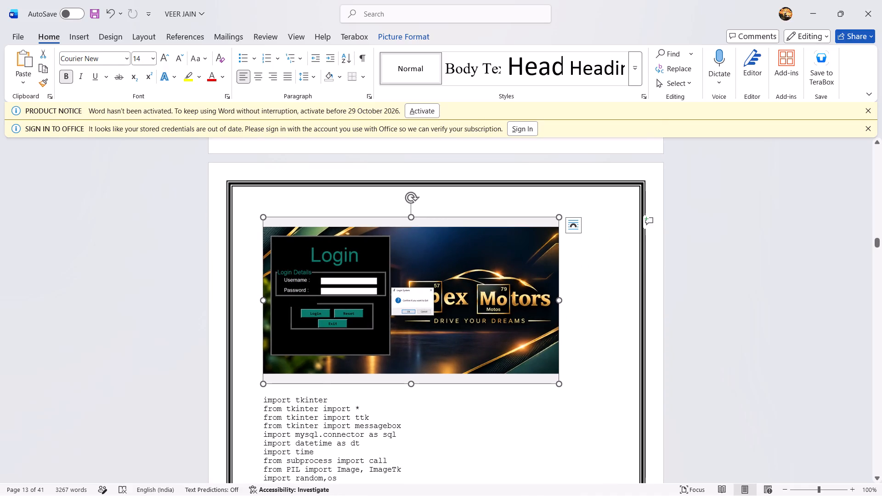
left_click_drag(414, 384, 412, 360)
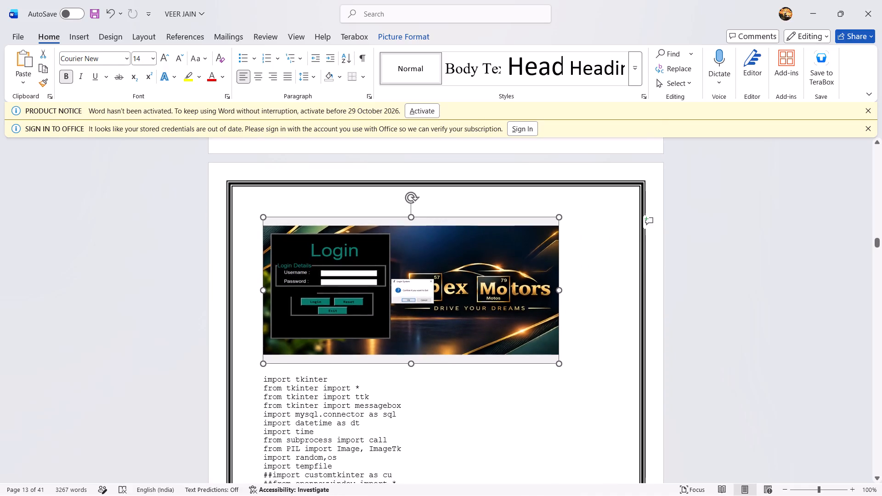
left_click_drag(412, 360, 411, 354)
left_click_drag(410, 353, 410, 316)
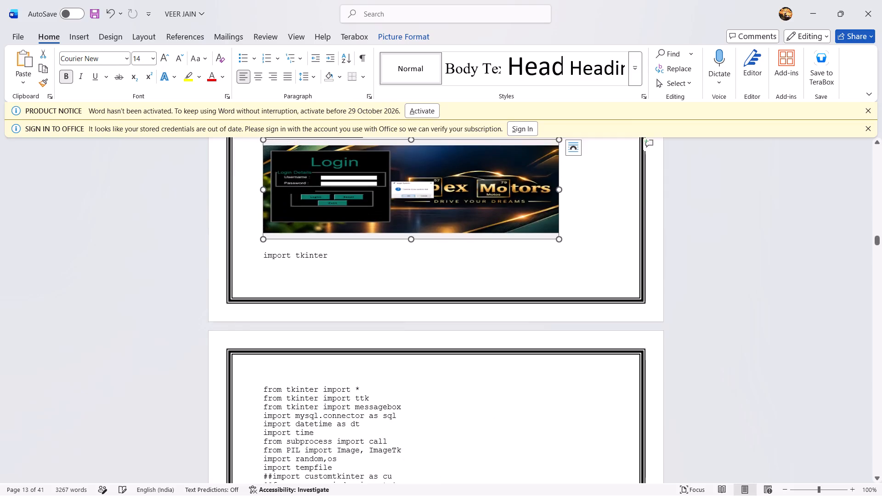
scroll(411, 309, "up", 4)
left_click_drag(412, 347, 412, 352)
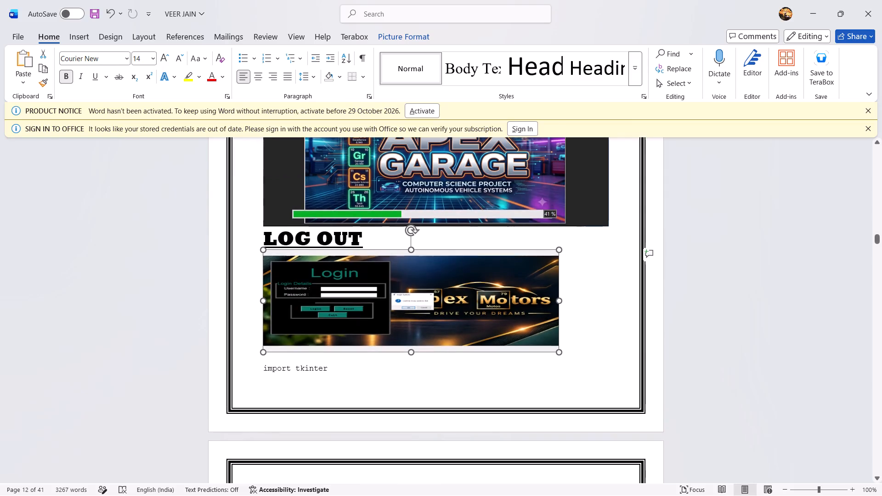
left_click_drag(412, 352, 407, 378)
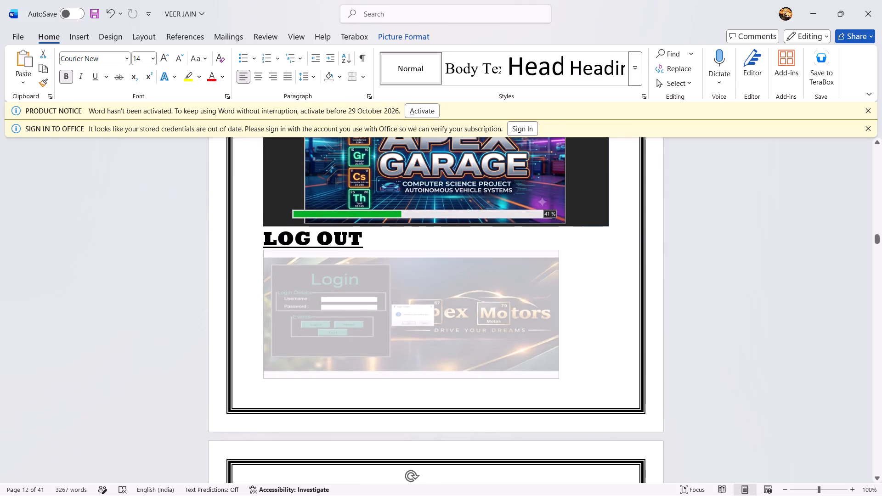
left_click_drag(407, 378, 406, 374)
Reduce the height of the loading screenshot slightly.
scroll(406, 374, "up", 6)
left_click(432, 310)
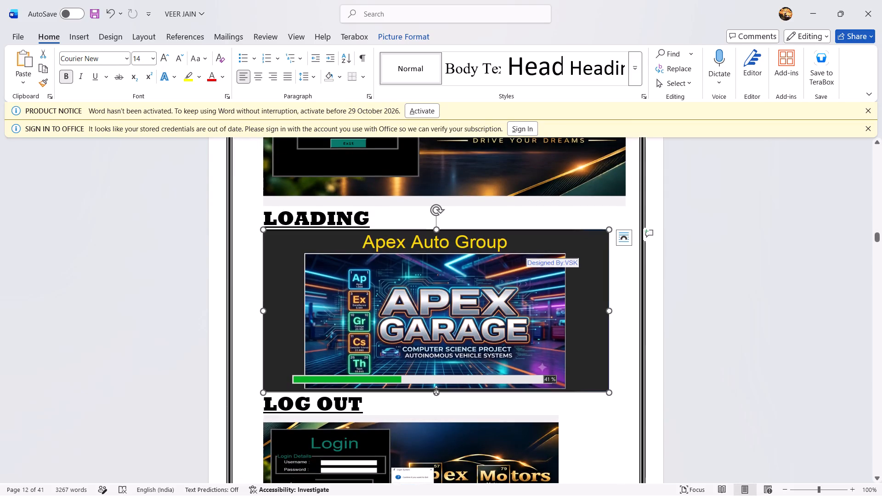
left_click_drag(435, 390, 435, 381)
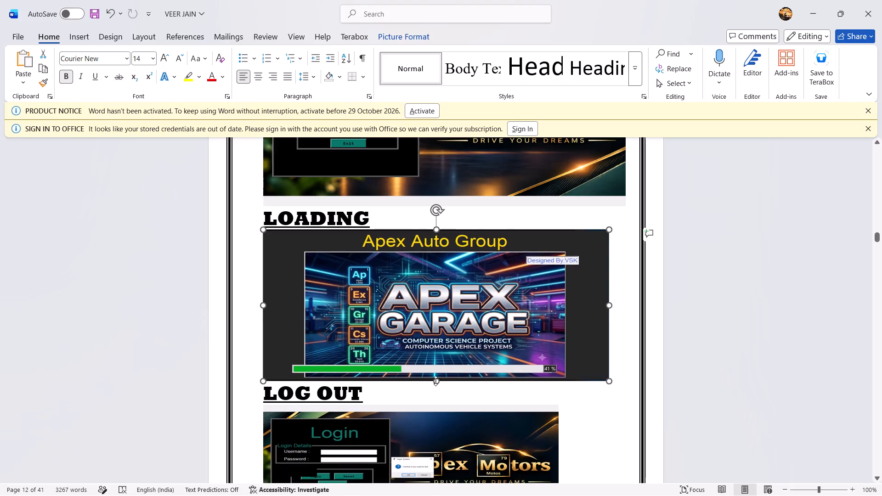
Reduce the login screenshot's height and narrow it to slightly less than the text column width.
scroll(435, 379, "up", 7)
left_click(439, 324)
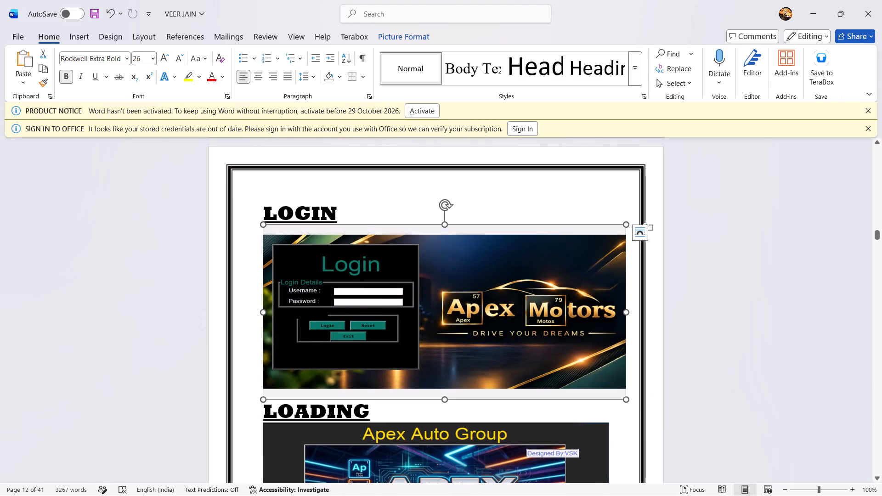
left_click_drag(442, 400, 438, 386)
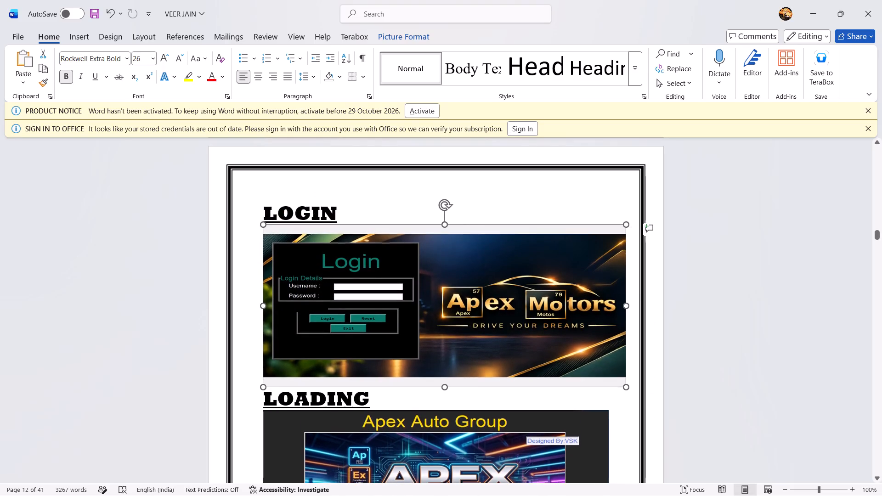
left_click_drag(438, 386, 437, 382)
left_click_drag(626, 302, 626, 302)
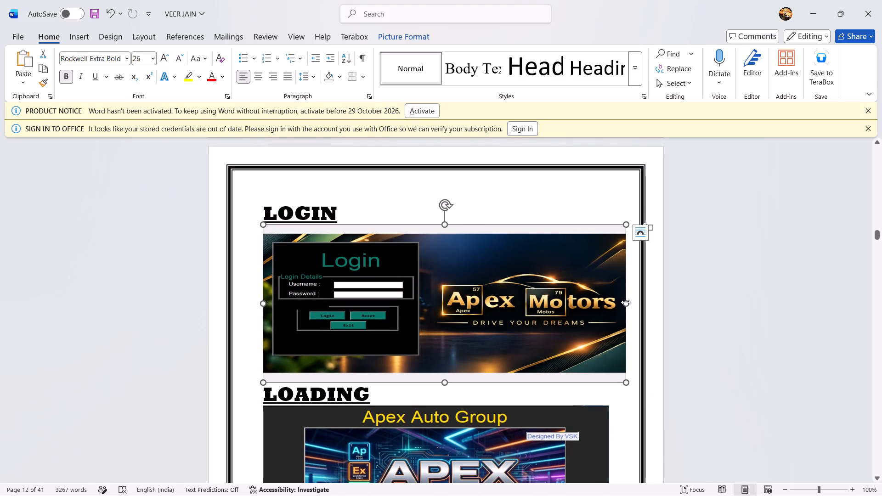
left_click_drag(626, 302, 589, 301)
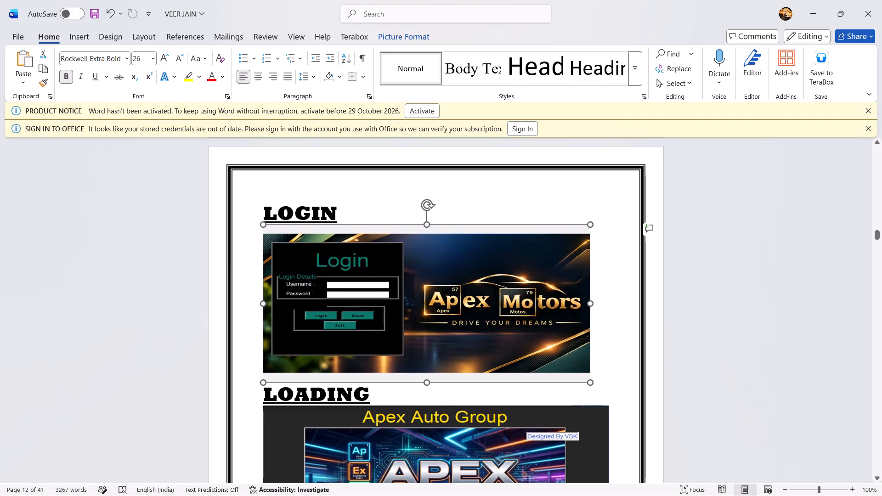
left_click_drag(589, 301, 582, 301)
left_click(607, 317)
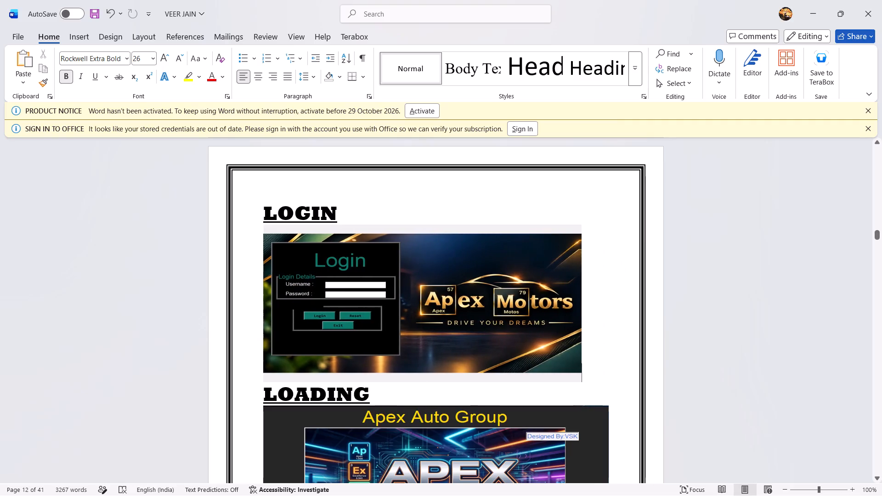
Narrow the loading screenshot to about the same width as the login screenshot.
scroll(600, 322, "down", 3)
left_click(570, 381)
left_click_drag(607, 400, 585, 398)
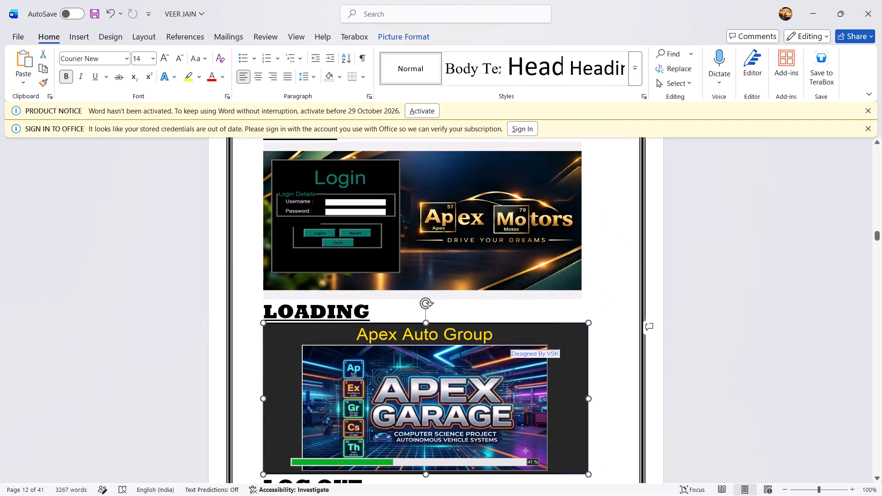
left_click_drag(585, 398, 584, 398)
Widen the log-out screenshot to match the loading screenshot and increase its height to fill the space left on the page.
scroll(582, 393, "down", 7)
left_click(536, 365)
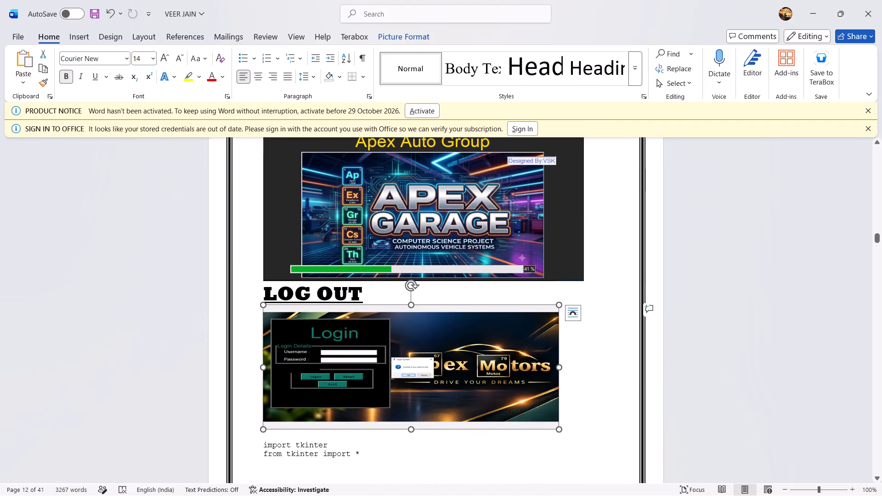
left_click_drag(559, 368, 579, 366)
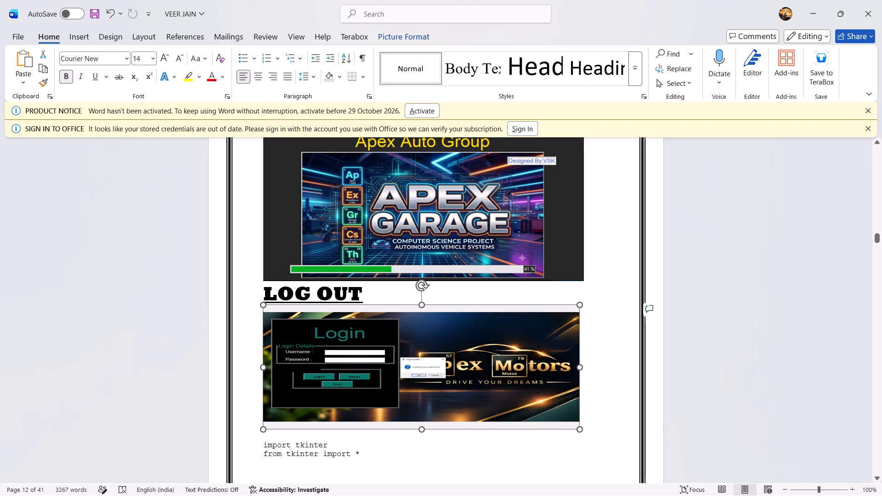
left_click_drag(579, 366, 583, 366)
scroll(537, 386, "down", 5)
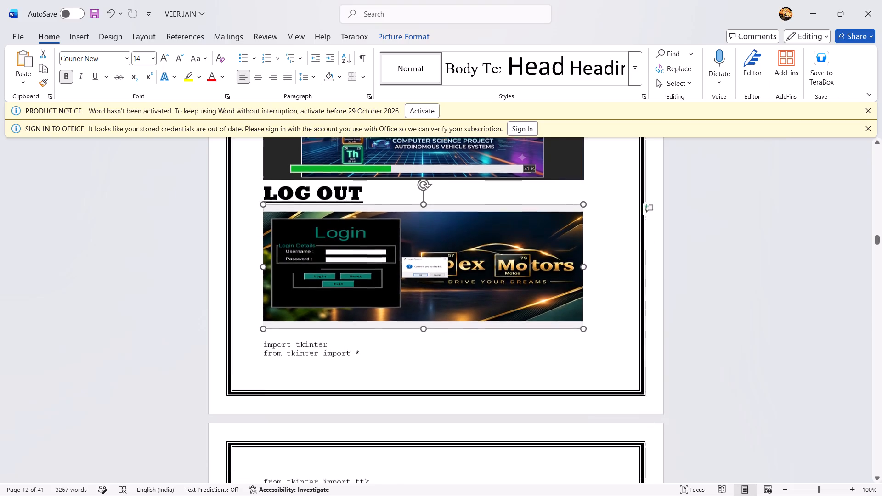
left_click_drag(426, 293, 427, 314)
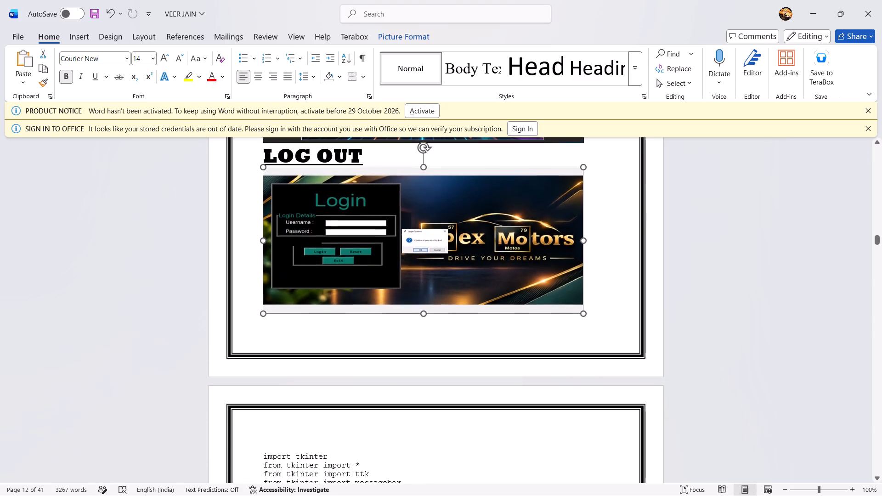
left_click_drag(427, 314, 427, 321)
Centre the LOGIN, LOADING and LOG OUT headings together with their three screenshots.
scroll(427, 321, "up", 10)
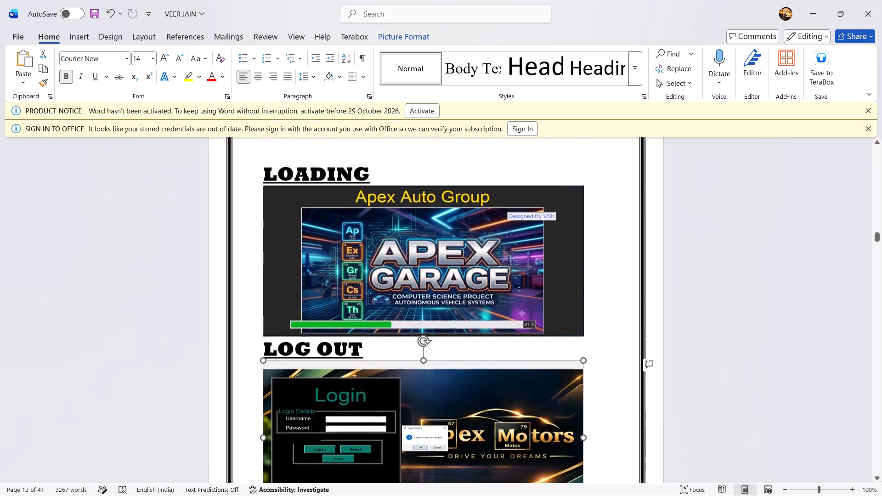
scroll(398, 287, "up", 5)
left_click_drag(255, 216, 265, 216)
left_click(254, 192)
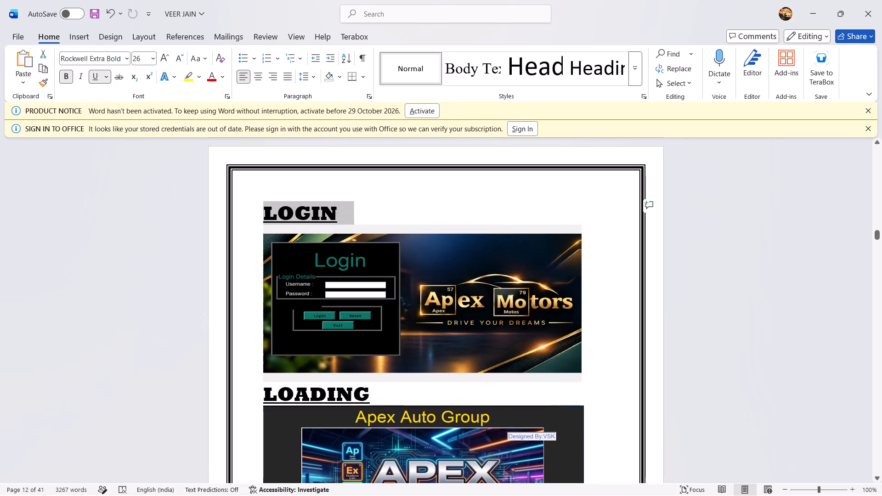
left_click(261, 209)
left_click_drag(259, 207, 389, 335)
scroll(294, 291, "down", 6)
scroll(389, 334, "down", 2)
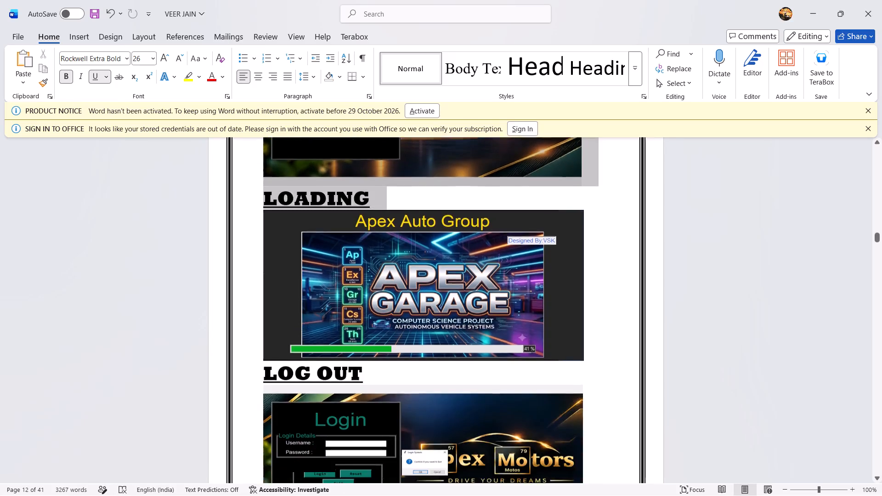
scroll(389, 335, "down", 1)
left_click_drag(389, 335, 448, 439)
scroll(447, 448, "down", 1)
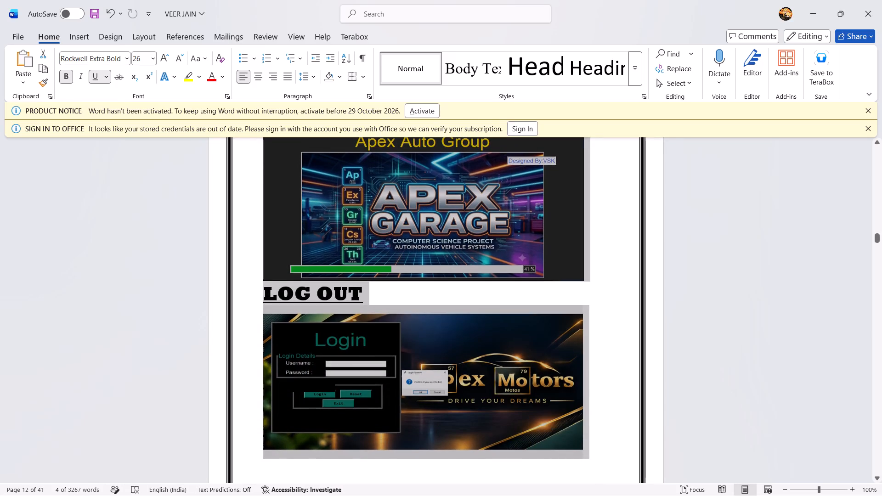
key("ctrl+e")
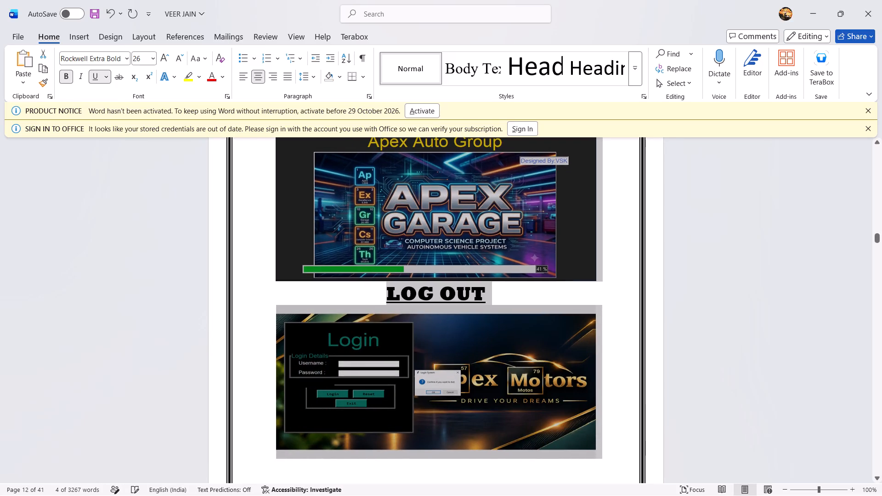
left_click(226, 278)
left_click(260, 287)
Delete the empty line above "import tkinter" at the top of the page after the log-out screenshot.
scroll(259, 303, "down", 5)
scroll(257, 299, "up", 9)
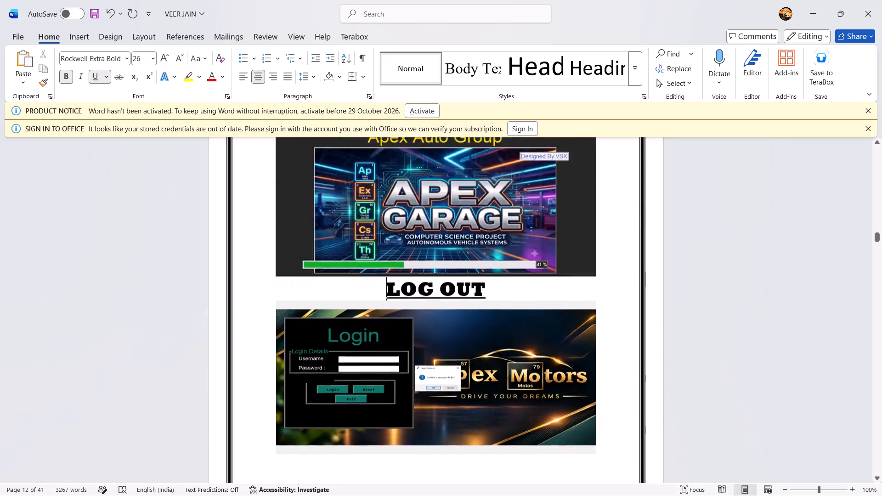
scroll(255, 300, "up", 1)
scroll(255, 300, "down", 20)
scroll(255, 300, "down", 1)
scroll(273, 292, "up", 2)
left_click_drag(280, 200, 273, 187)
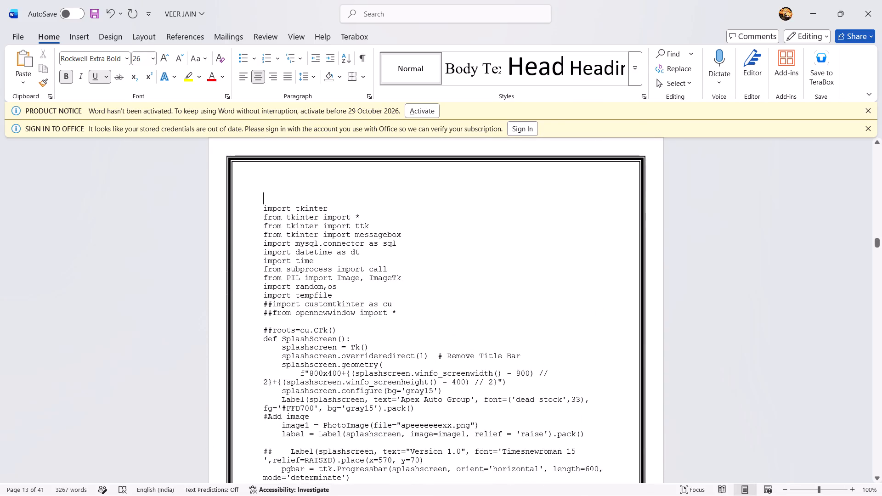
left_click_drag(273, 187, 270, 179)
key("BackSpace")
scroll(263, 245, "down", 5)
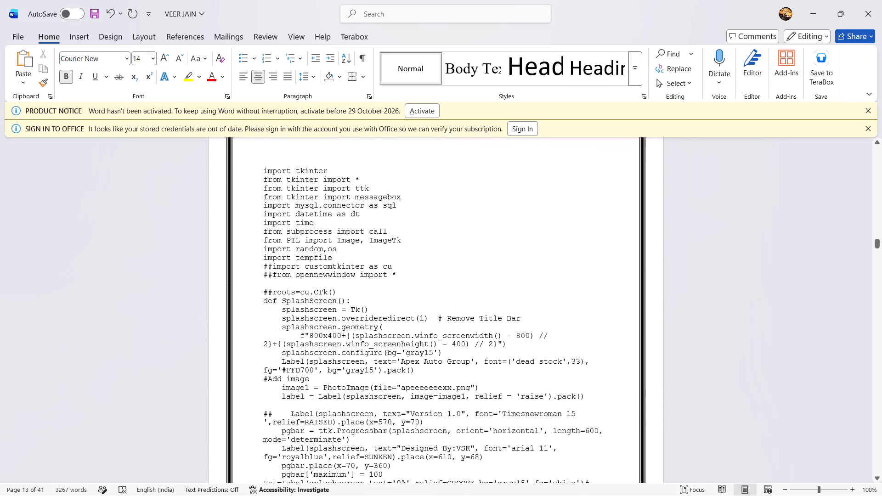
scroll(262, 245, "up", 1)
scroll(261, 245, "down", 11)
scroll(261, 245, "up", 14)
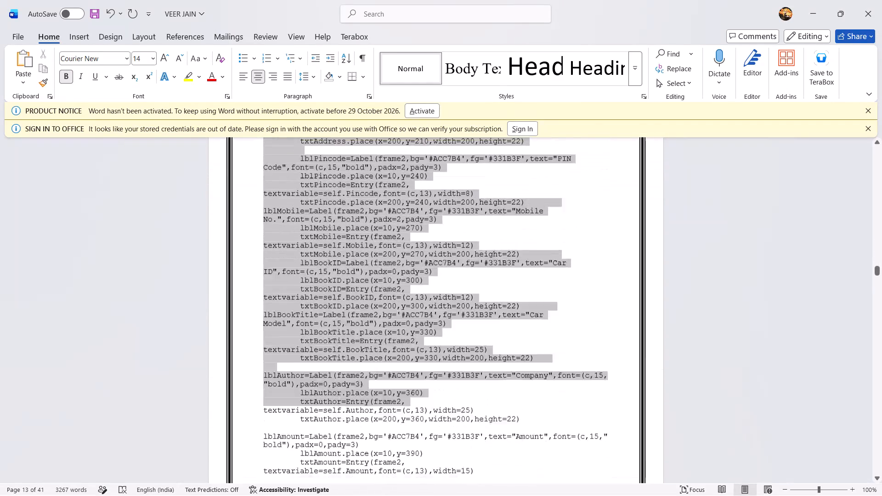
scroll(503, 359, "down", 9)
left_click_drag(503, 359, 502, 359)
scroll(503, 359, "down", 7)
scroll(503, 359, "down", 16)
scroll(502, 359, "up", 1)
scroll(502, 359, "down", 4)
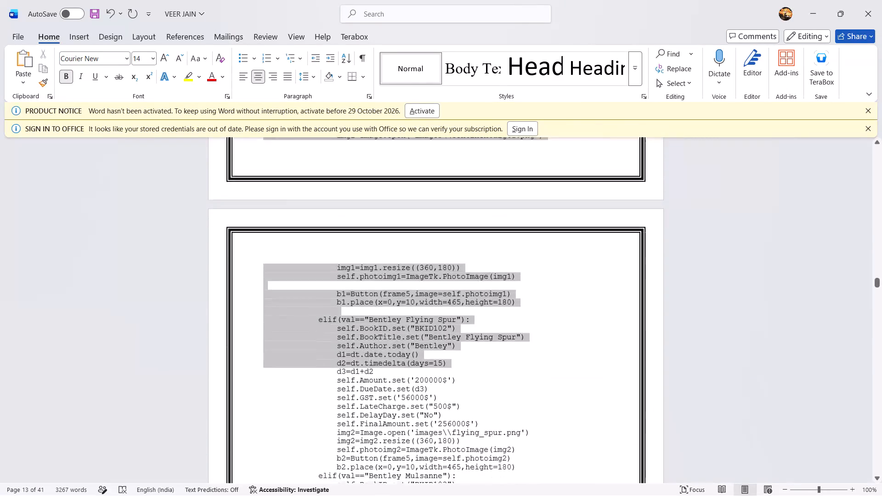
scroll(502, 359, "down", 4)
left_click_drag(502, 359, 501, 361)
scroll(502, 359, "down", 16)
scroll(502, 360, "down", 8)
scroll(502, 361, "down", 13)
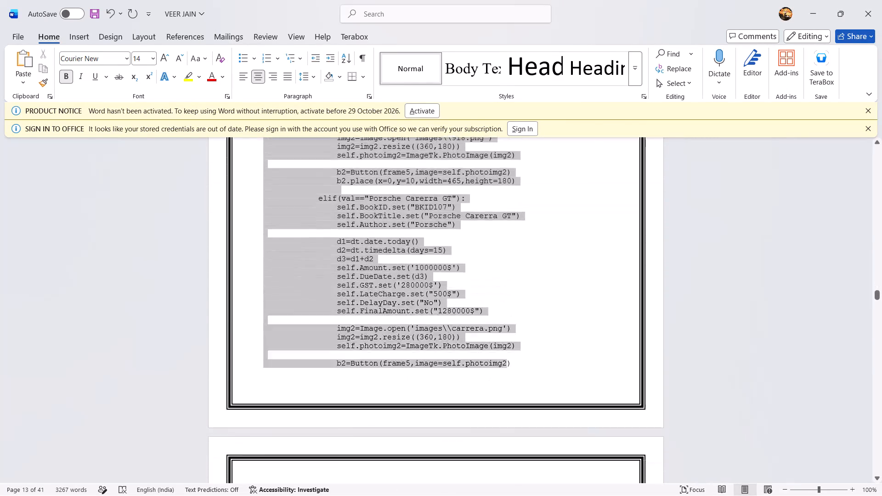
scroll(501, 361, "down", 2)
left_click_drag(501, 361, 501, 362)
scroll(501, 361, "down", 20)
scroll(501, 361, "down", 17)
scroll(501, 362, "down", 8)
scroll(501, 362, "down", 14)
scroll(501, 362, "down", 14)
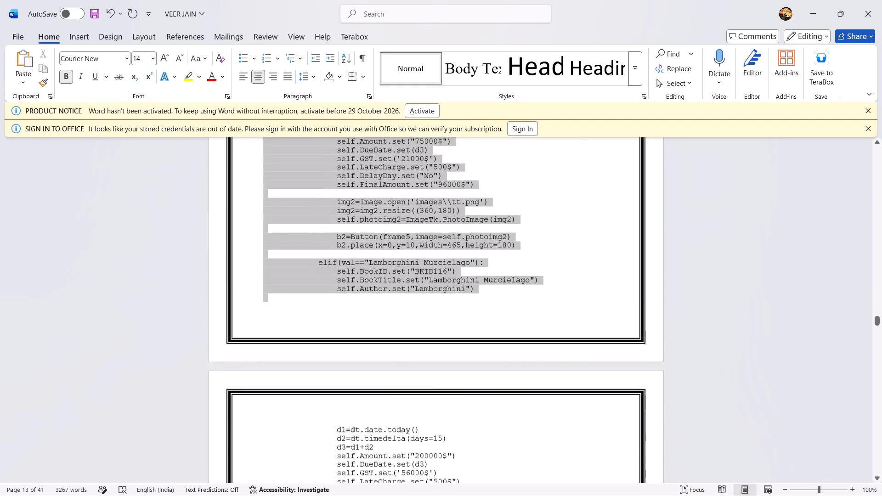
left_click_drag(501, 362, 494, 369)
scroll(501, 362, "down", 20)
scroll(501, 362, "down", 18)
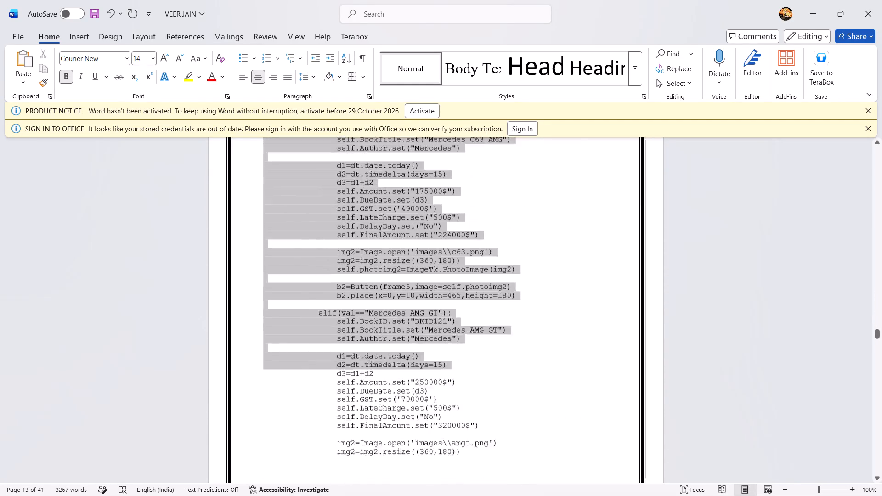
left_click_drag(494, 369, 494, 370)
scroll(494, 368, "down", 16)
scroll(494, 369, "down", 20)
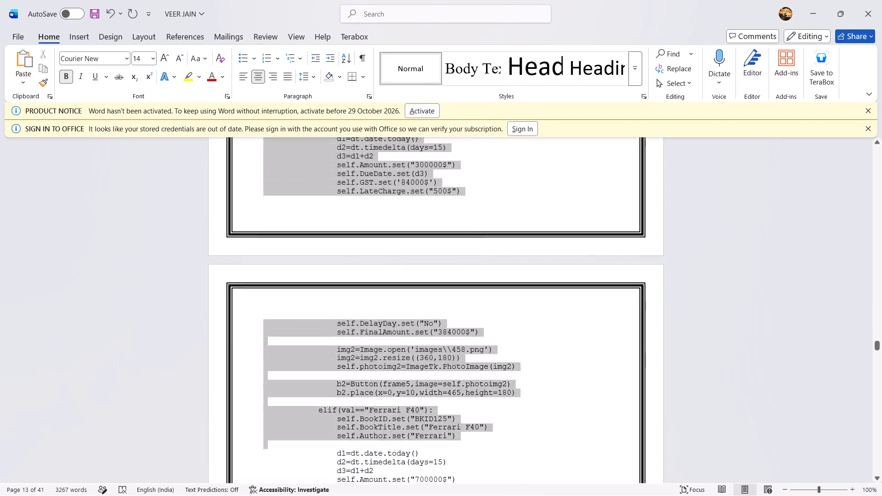
scroll(494, 370, "down", 2)
left_click_drag(494, 370, 480, 386)
scroll(489, 375, "down", 16)
scroll(485, 380, "down", 18)
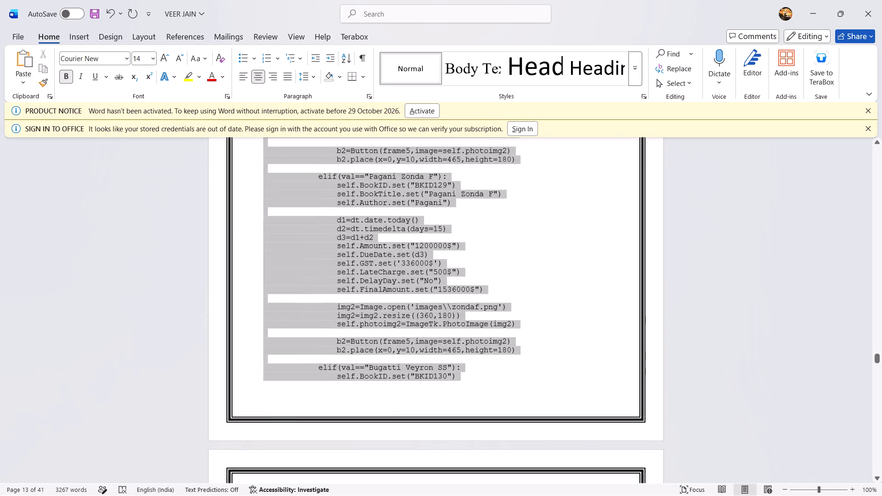
scroll(480, 386, "down", 8)
left_click_drag(480, 386, 478, 389)
scroll(479, 387, "down", 17)
scroll(479, 386, "down", 20)
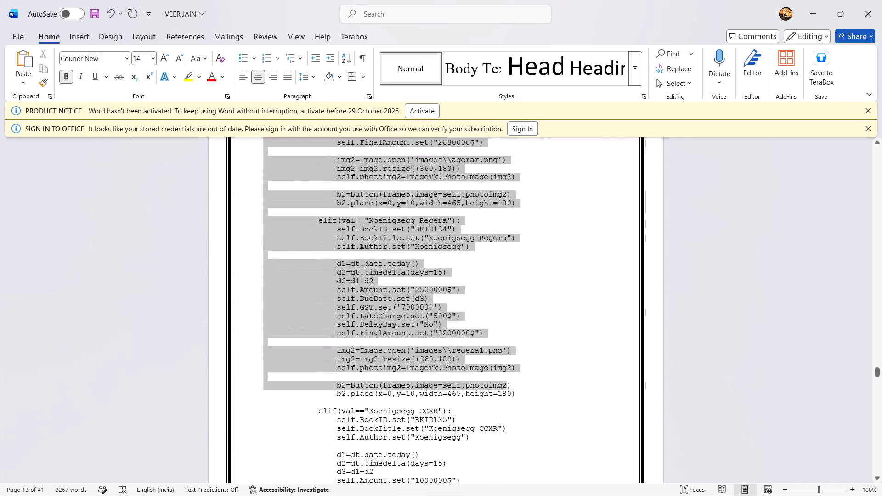
scroll(478, 389, "down", 4)
left_click_drag(478, 389, 476, 392)
scroll(477, 390, "down", 17)
scroll(476, 392, "down", 8)
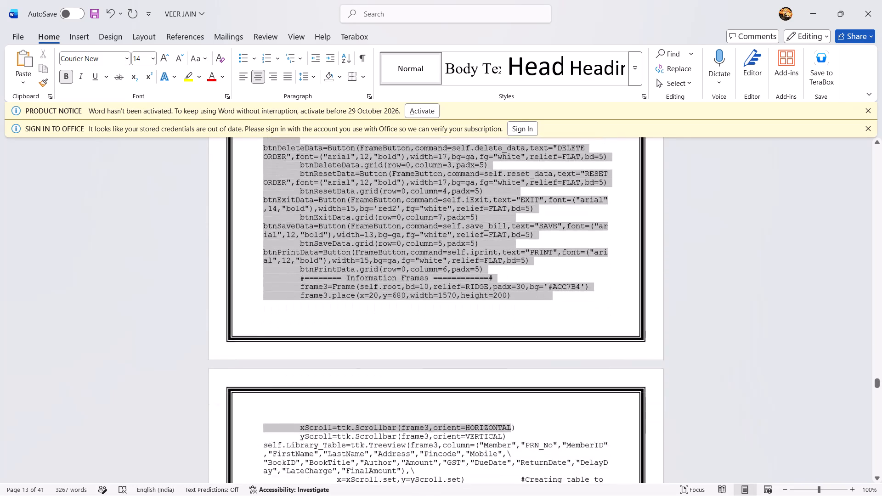
left_click_drag(476, 392, 475, 393)
scroll(476, 392, "down", 15)
scroll(475, 392, "down", 15)
scroll(475, 392, "up", 1)
scroll(475, 393, "down", 7)
left_click_drag(475, 393, 474, 395)
scroll(475, 393, "down", 15)
scroll(475, 394, "down", 15)
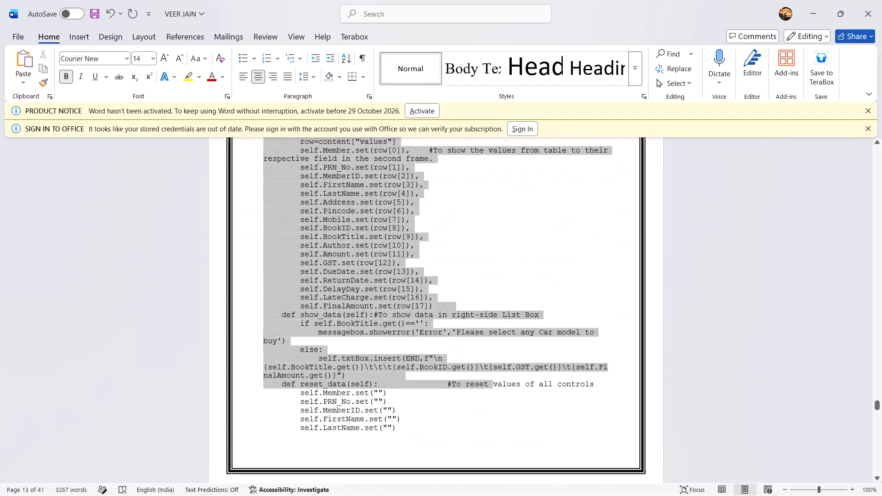
left_click_drag(474, 395, 469, 401)
scroll(474, 395, "down", 16)
scroll(472, 397, "down", 20)
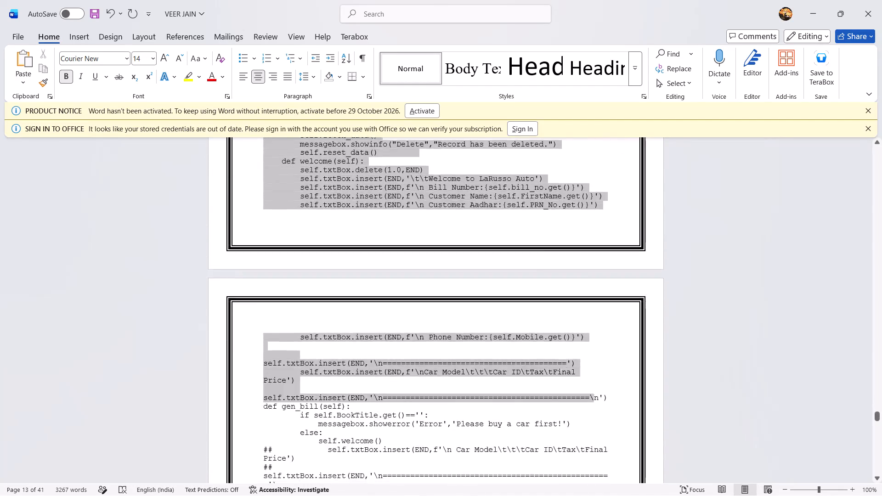
scroll(469, 401, "down", 3)
left_click_drag(469, 401, 356, 318)
scroll(469, 401, "down", 8)
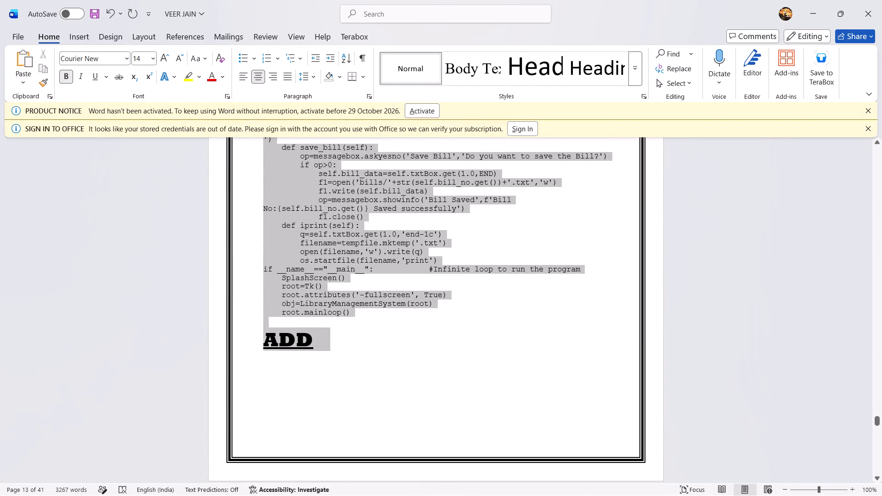
left_click_drag(356, 318, 356, 314)
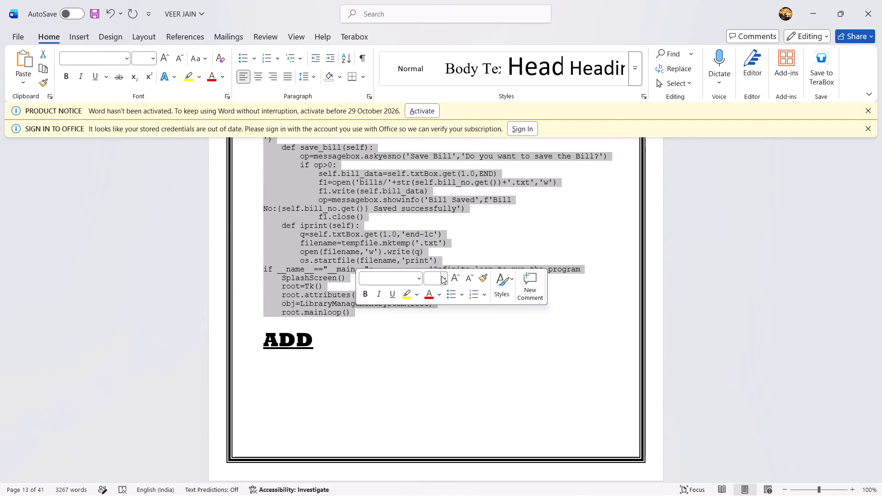
left_click(443, 276)
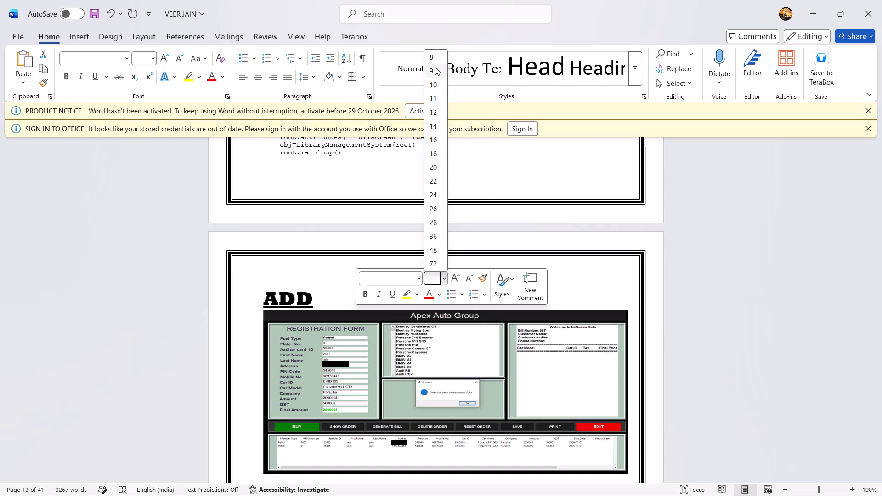
left_click(435, 67)
Change the font of the same program code, ending at root.mainloop(), to Amasis MT Pro Medium.
scroll(405, 281, "up", 2)
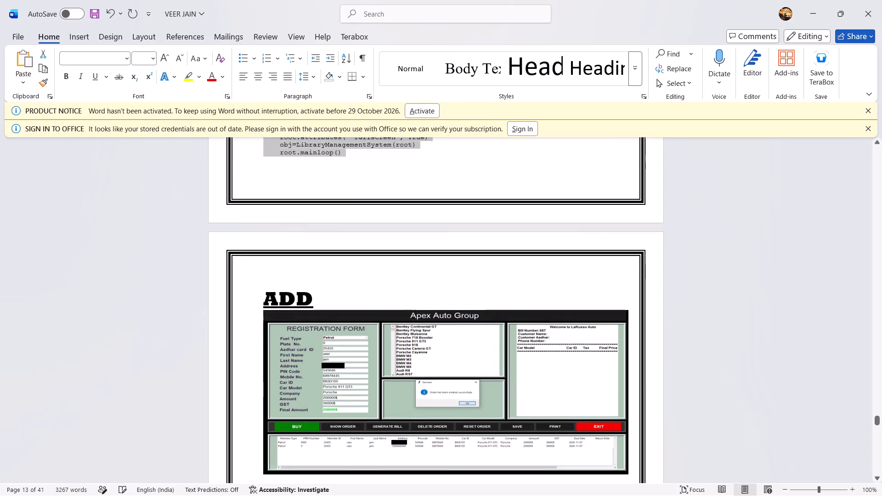
scroll(405, 281, "up", 8)
right_click(364, 250)
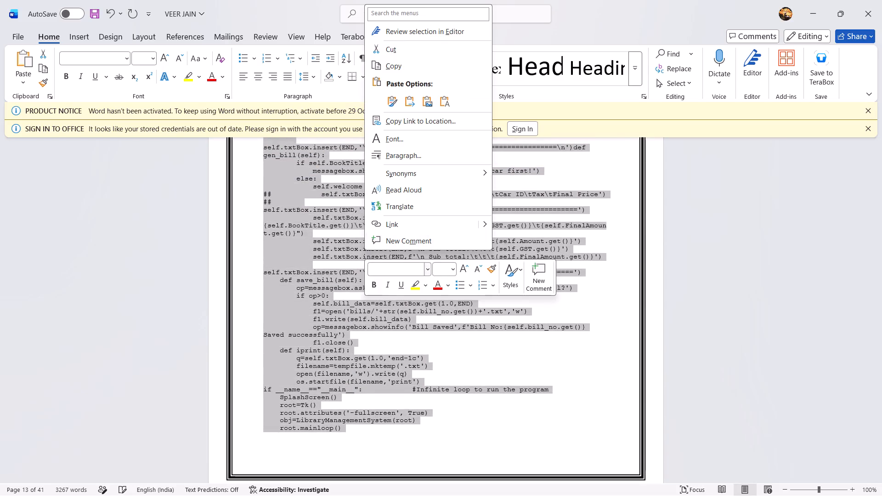
left_click(428, 272)
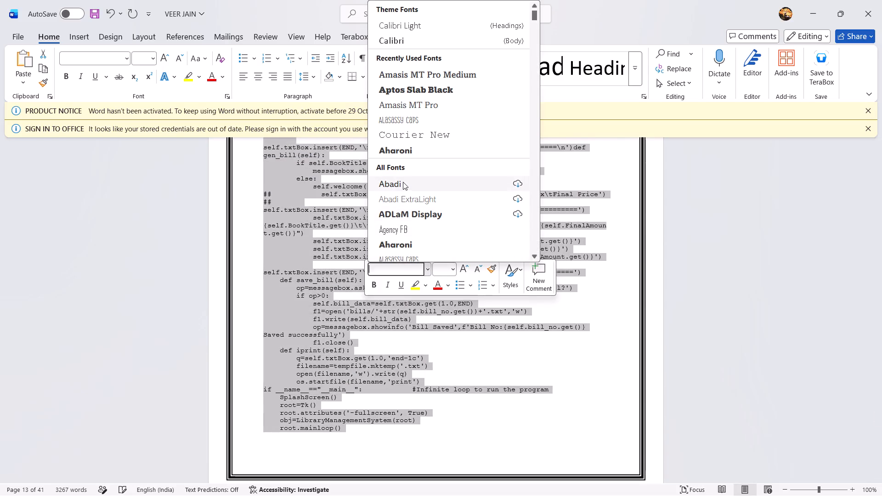
scroll(399, 239, "up", 7)
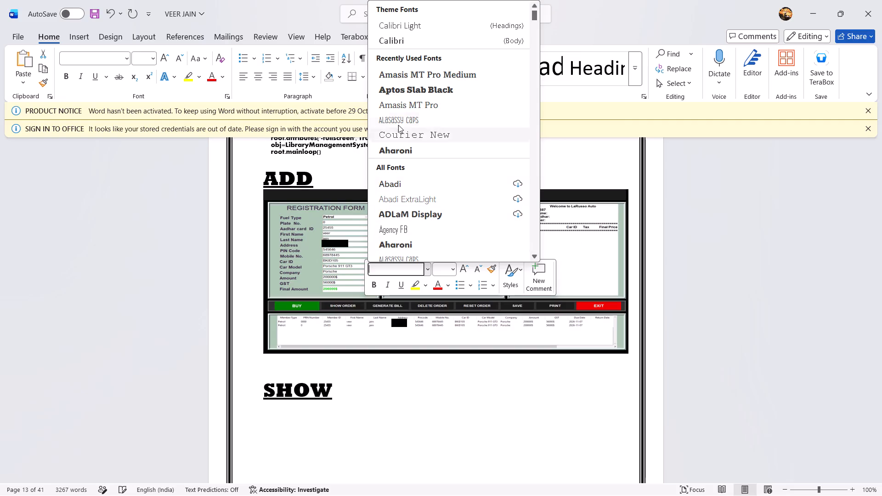
left_click(406, 71)
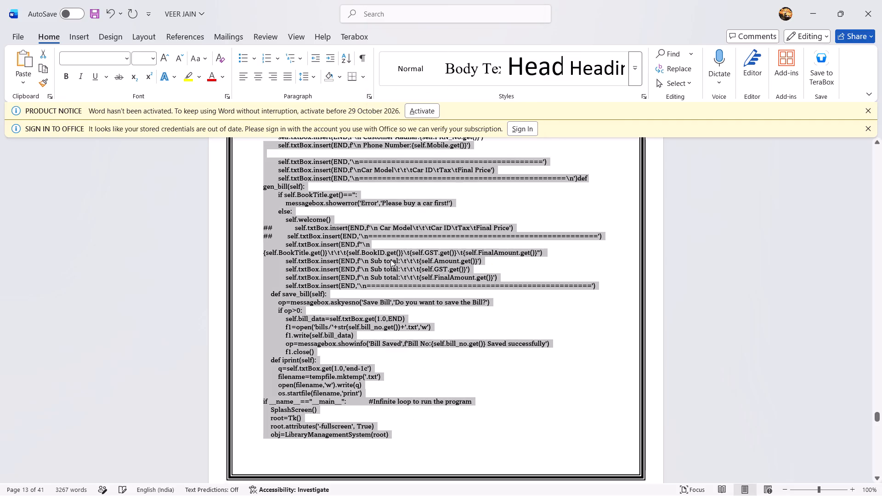
left_click(350, 378)
scroll(473, 384, "down", 6)
scroll(462, 382, "up", 6)
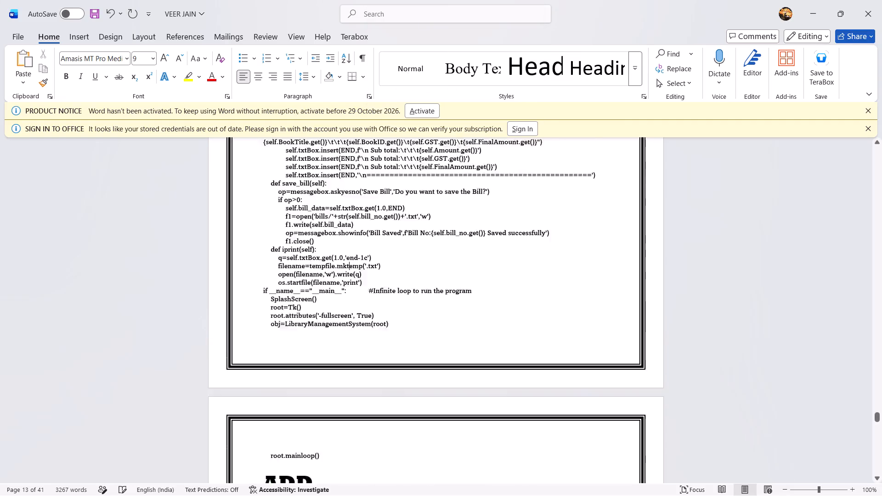
scroll(459, 383, "down", 12)
scroll(333, 289, "up", 5)
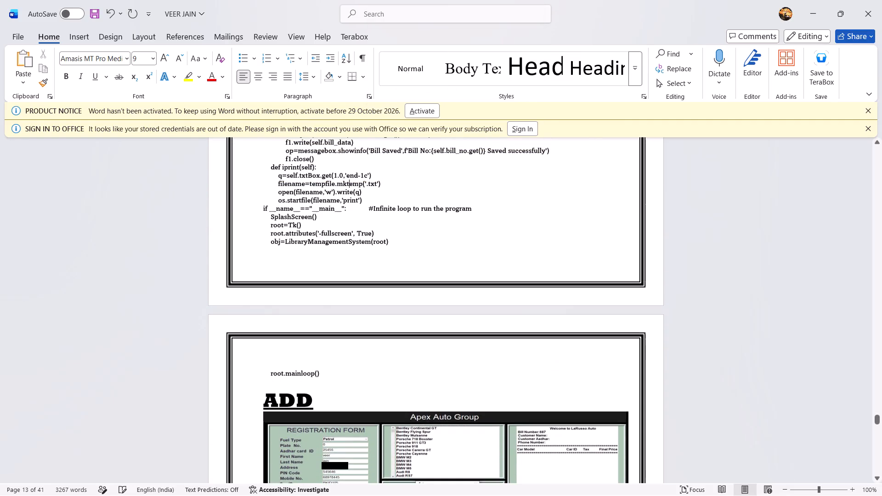
Review the reformatted program code backwards from the obj=LibraryManagementSystem(root) line to the fetch_data function, checking the layout across page breaks.
left_click(314, 263)
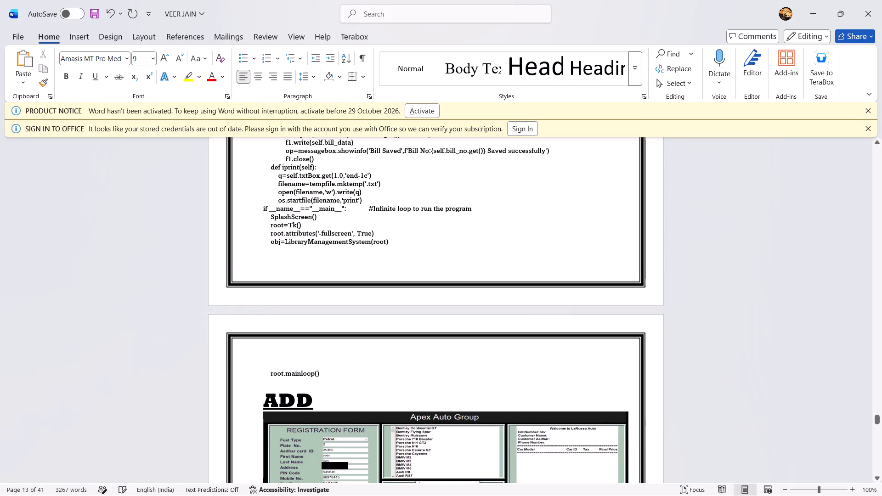
scroll(325, 286, "up", 1)
scroll(324, 286, "down", 3)
scroll(323, 286, "up", 17)
scroll(319, 286, "down", 2)
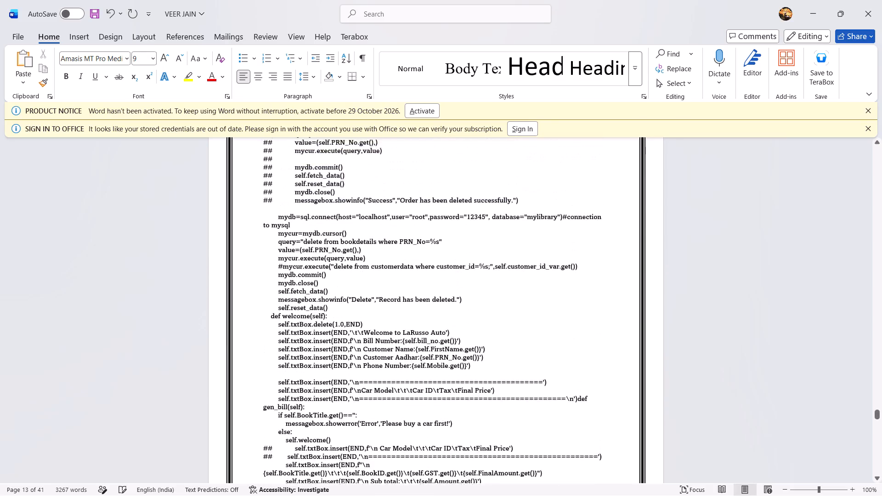
scroll(319, 286, "down", 16)
scroll(309, 293, "up", 8)
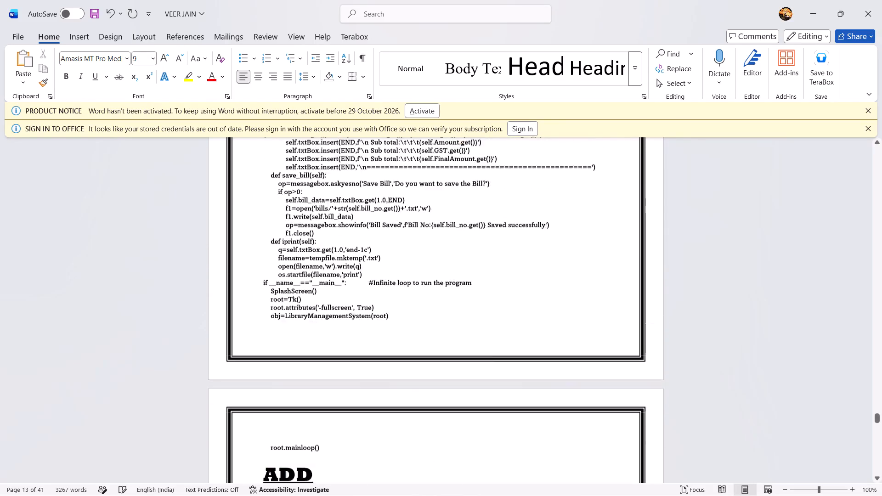
scroll(308, 293, "up", 20)
scroll(307, 292, "up", 2)
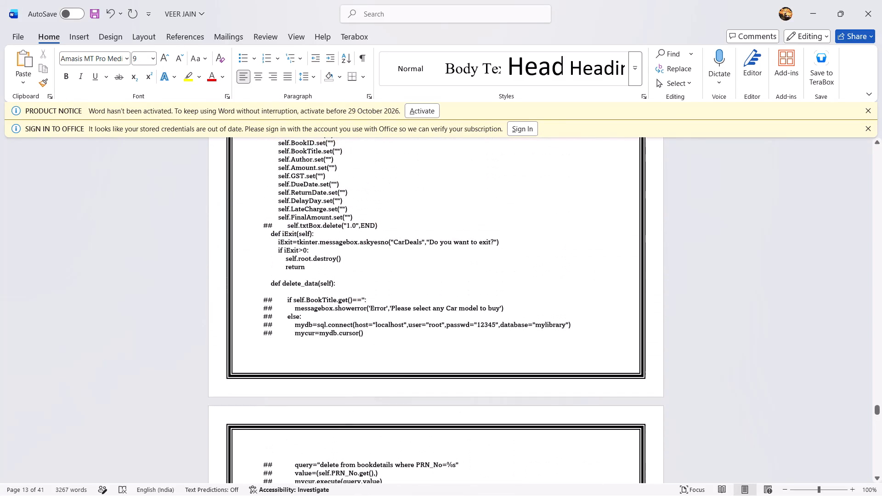
scroll(307, 292, "up", 14)
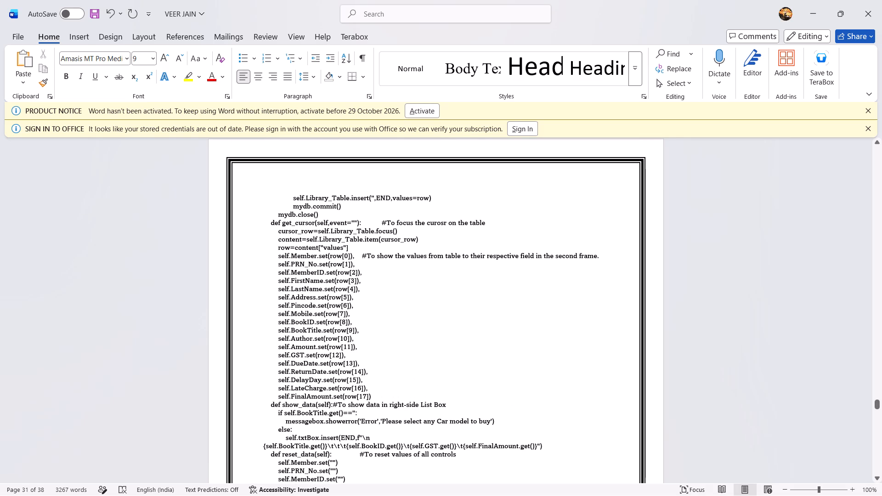
left_click(301, 194)
scroll(294, 251, "up", 5)
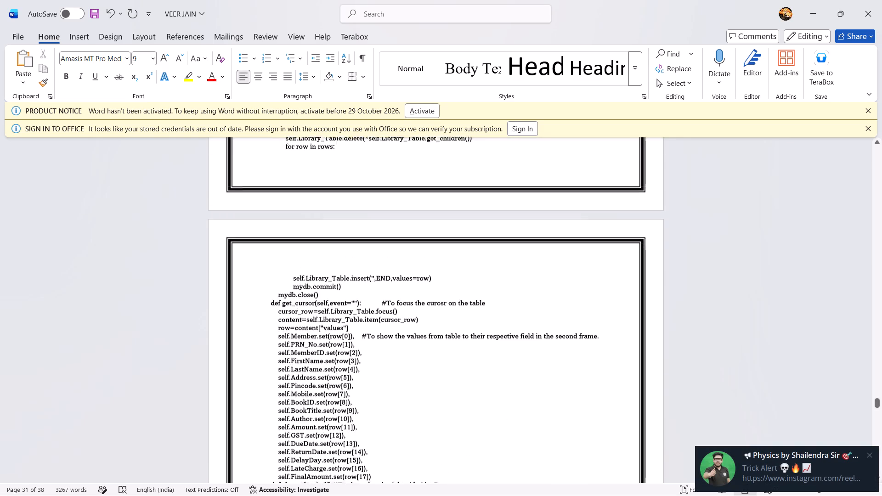
scroll(294, 256, "up", 4)
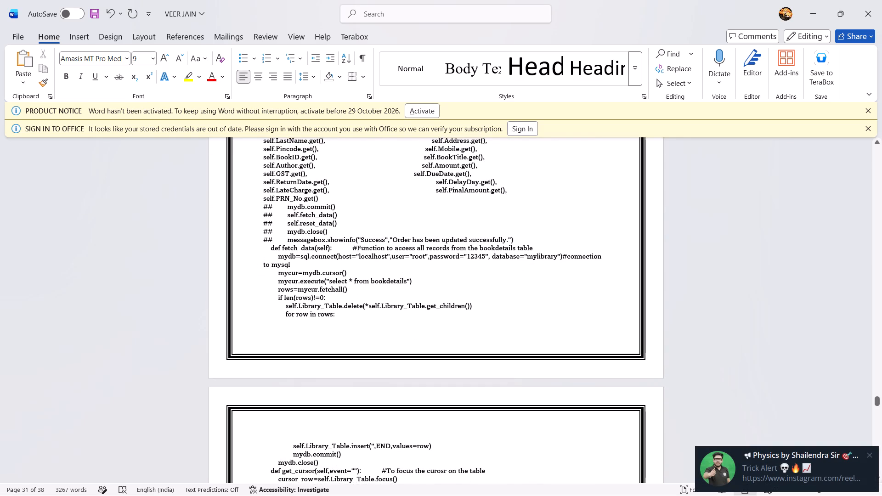
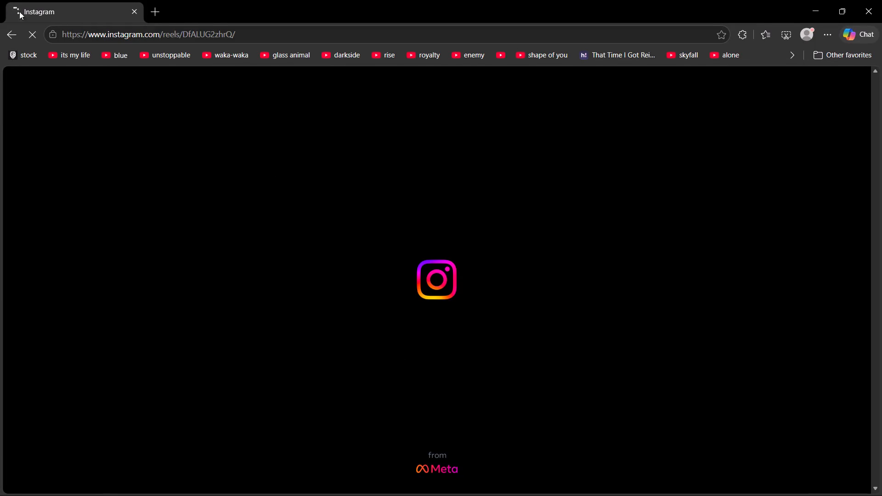
In Microsoft Edge, open the "stock" favourite in a new background tab.
middle_click(24, 51)
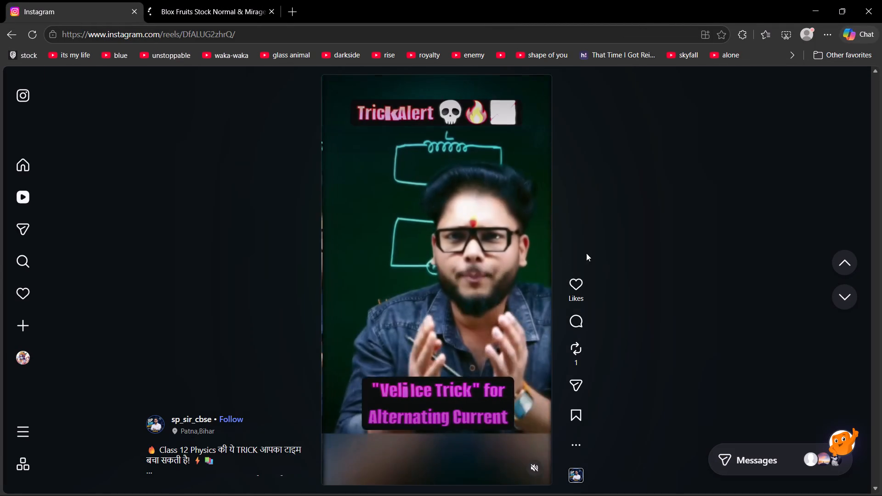
Play the "Veli Ice Trick" Alternating Current reel with its sound on, and close the Instagram tab.
left_click(550, 312)
left_click(533, 471)
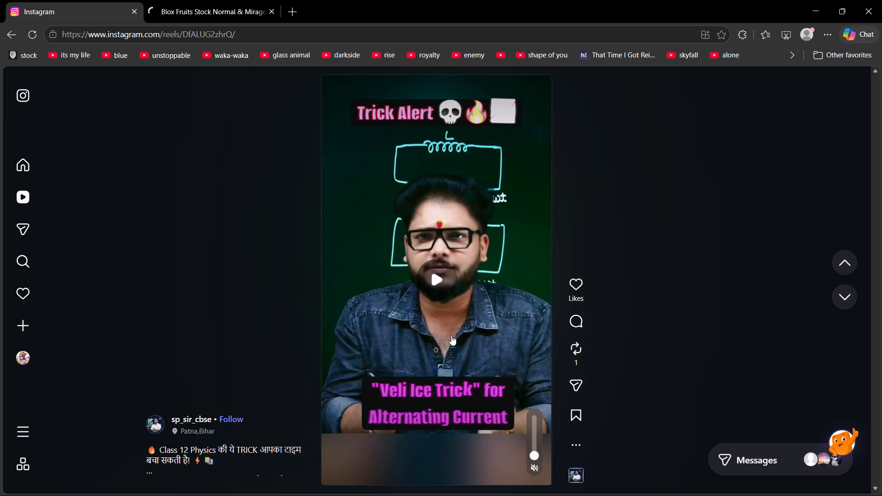
left_click(449, 331)
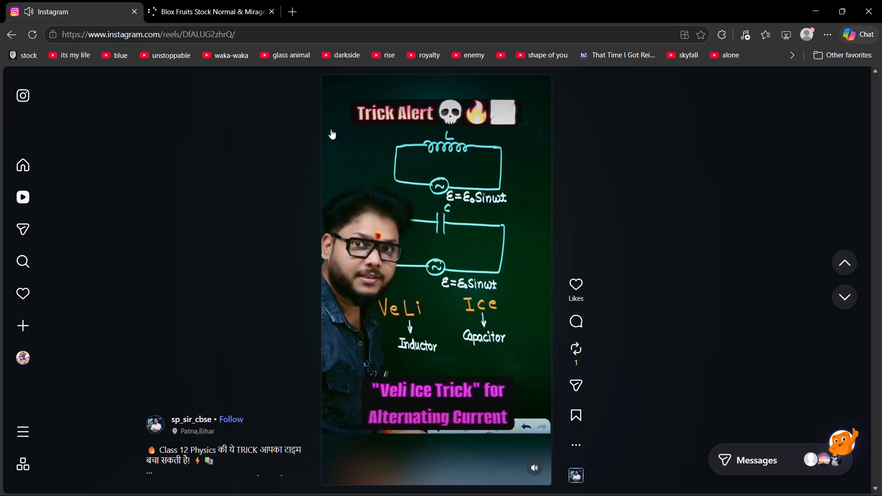
middle_click(119, 0)
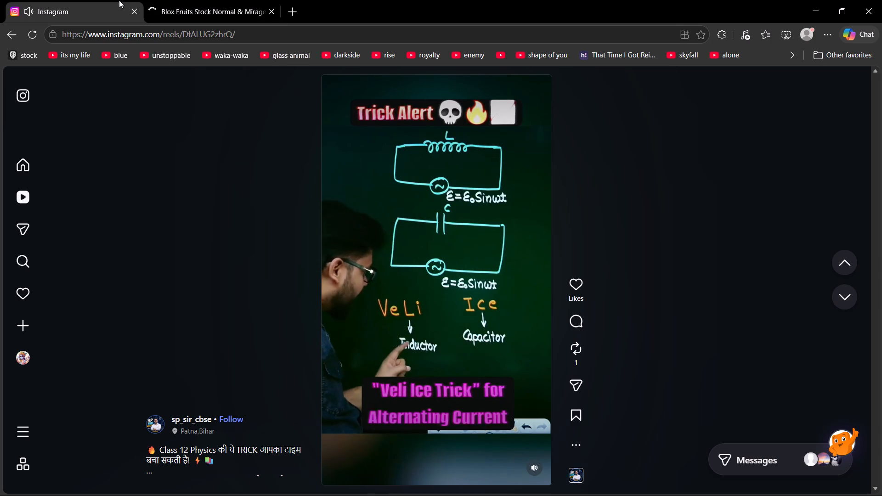
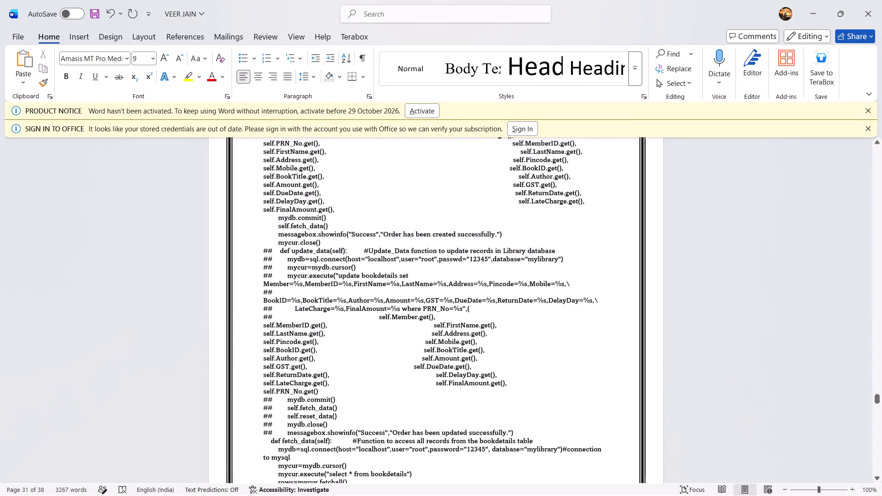
Delete the empty line between mycur=mydb.cursor() and the "insert into bookdetails" statement in the add_data function.
scroll(255, 328, "up", 10)
left_click(267, 388)
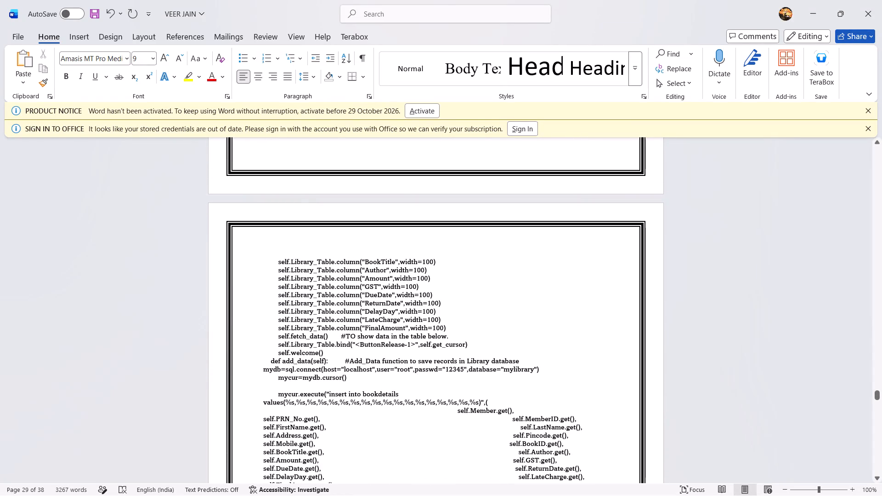
key("BackSpace")
Delete the empty line above the ADD heading, after the program code ending in root.mainloop().
scroll(262, 388, "down", 8)
scroll(276, 349, "down", 5)
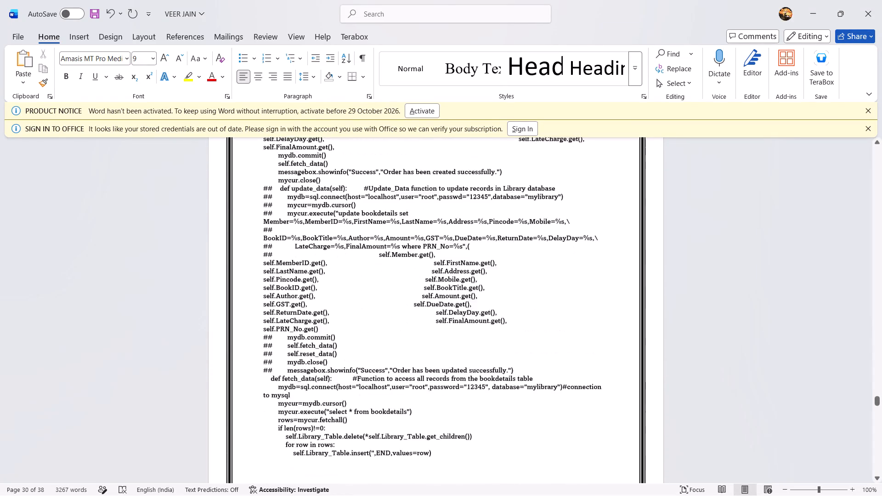
scroll(274, 350, "down", 20)
scroll(274, 350, "down", 15)
scroll(304, 377, "down", 15)
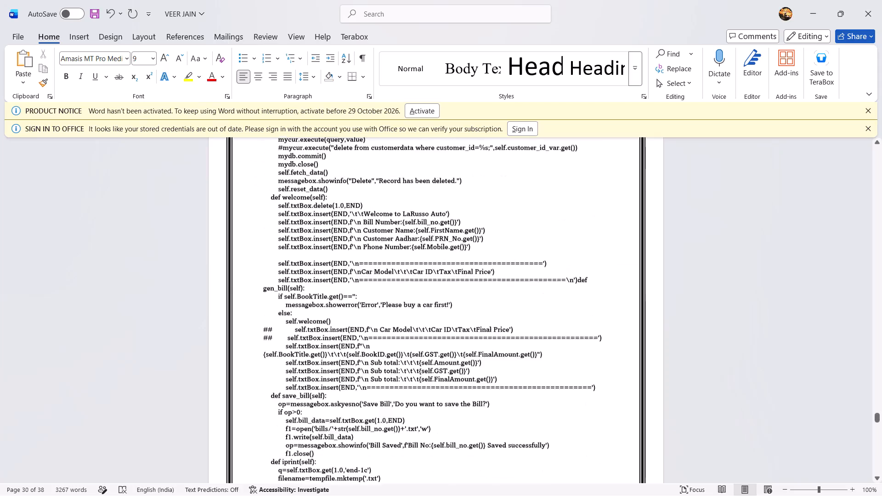
scroll(294, 374, "down", 13)
scroll(290, 374, "up", 5)
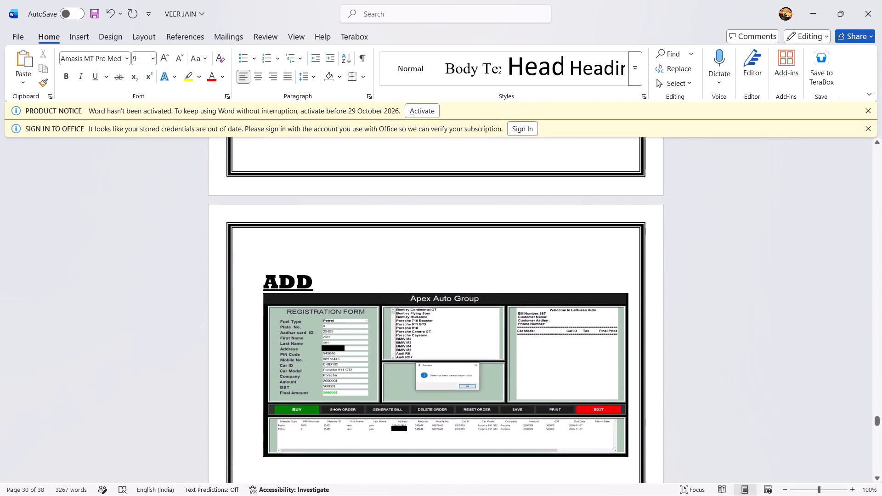
left_click(334, 262)
key("BackSpace")
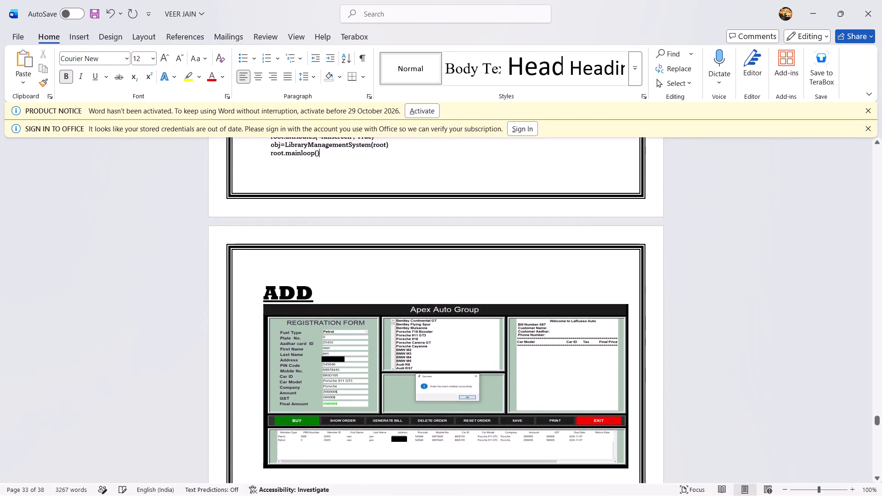
Select everything from the ADD heading through the UPDATE heading, including the ADD and SHOW screenshots.
scroll(300, 319, "down", 2)
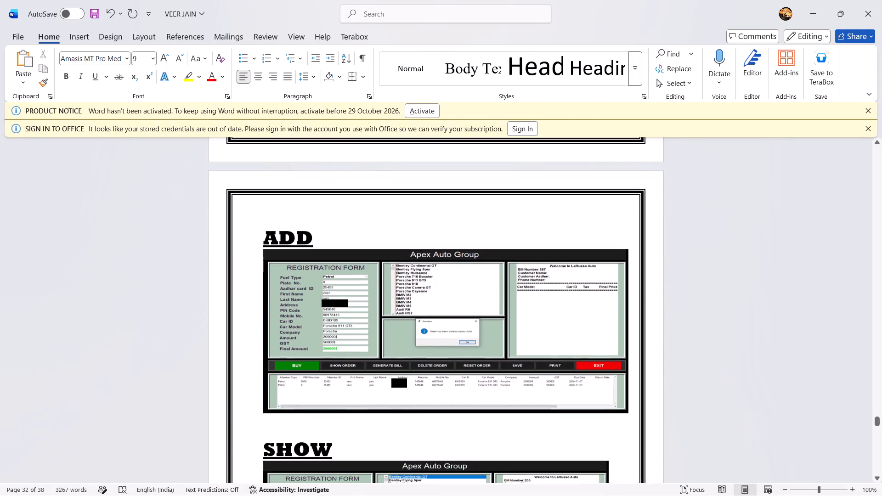
left_click_drag(269, 236, 484, 314)
scroll(332, 317, "down", 11)
scroll(486, 310, "down", 3)
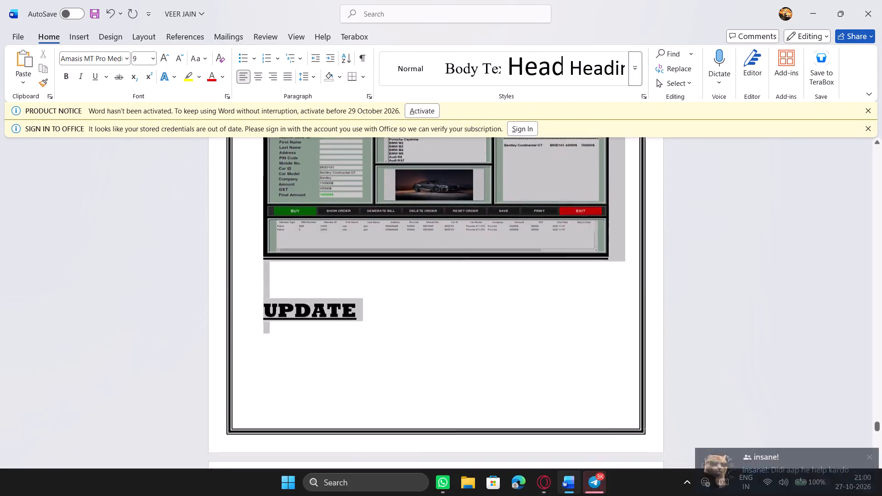
scroll(484, 314, "down", 3)
left_click_drag(484, 314, 467, 241)
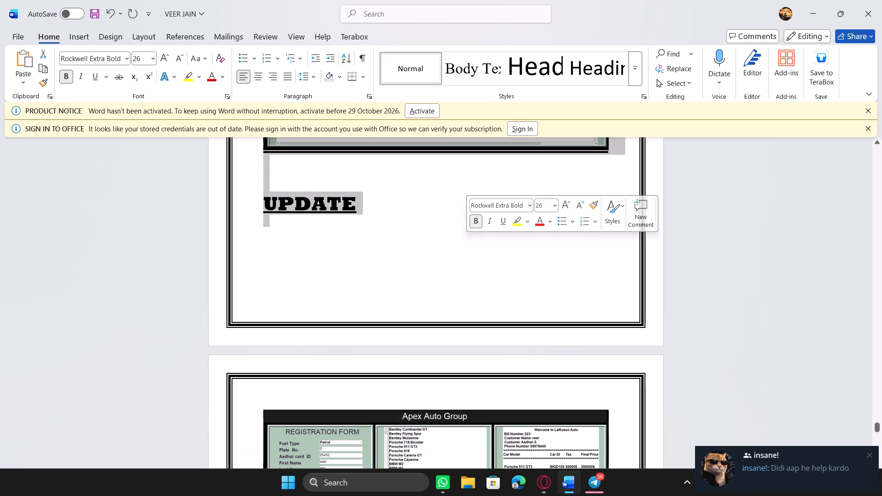
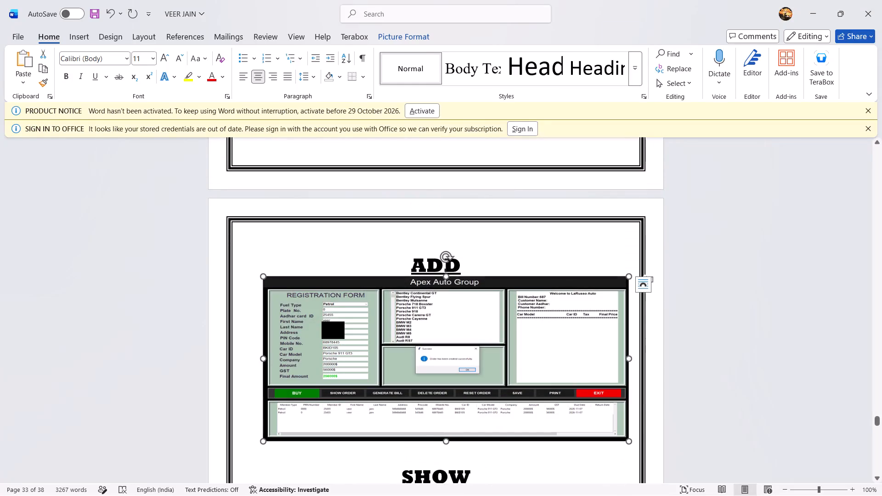
Narrow the screenshot under the ADD heading slightly, changing only its width and keeping its height.
left_click_drag(625, 356, 597, 356)
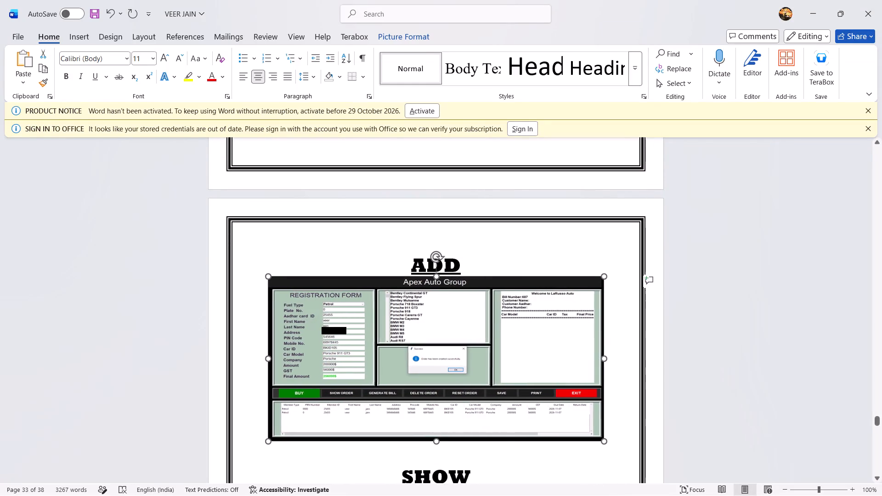
left_click_drag(597, 356, 596, 356)
left_click(512, 353)
left_click(490, 246)
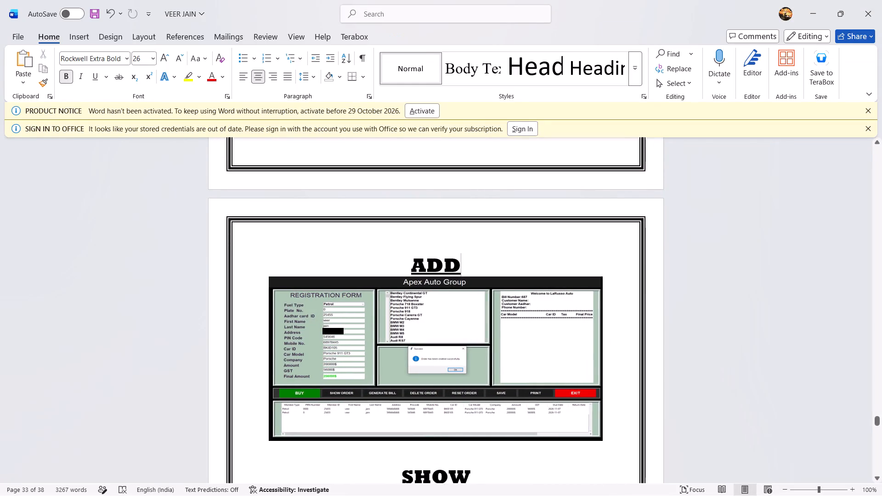
Delete the empty lines between the ADD screenshot and the SHOW heading so the heading follows directly below the picture.
scroll(421, 288, "down", 4)
scroll(432, 344, "down", 1)
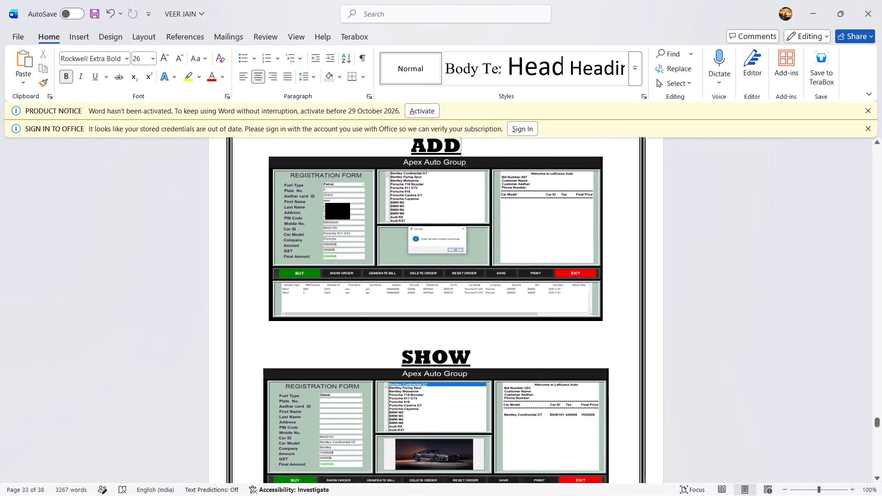
scroll(432, 344, "down", 1)
left_click(426, 288)
key("BackSpace")
key("BackSpace")
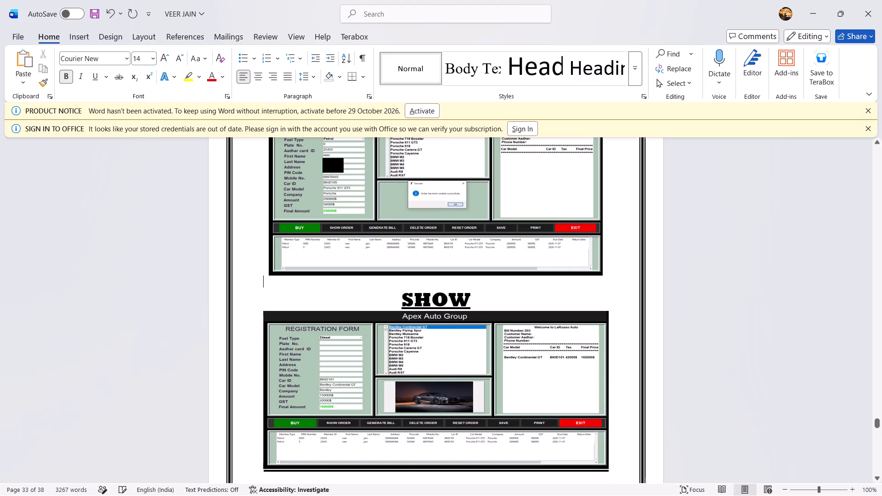
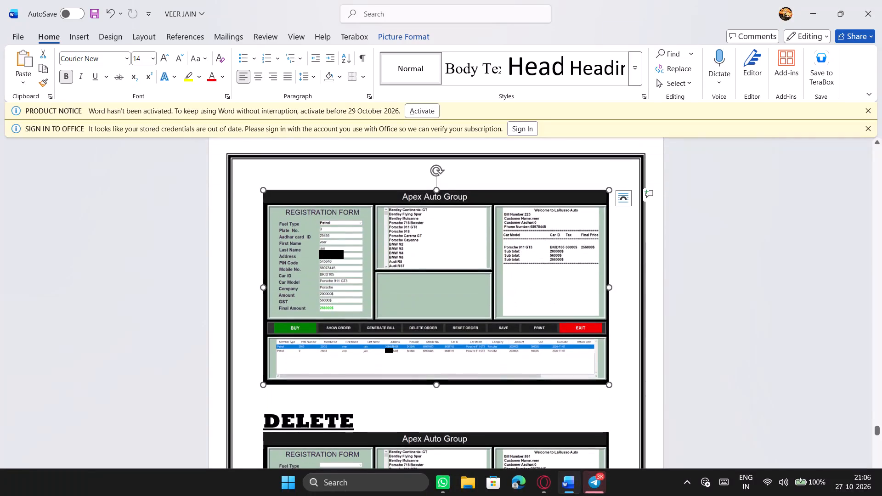
Shrink the screenshot above the DELETE heading proportionally until it fits on the previous page beneath the UPDATE heading.
left_click_drag(610, 388, 547, 357)
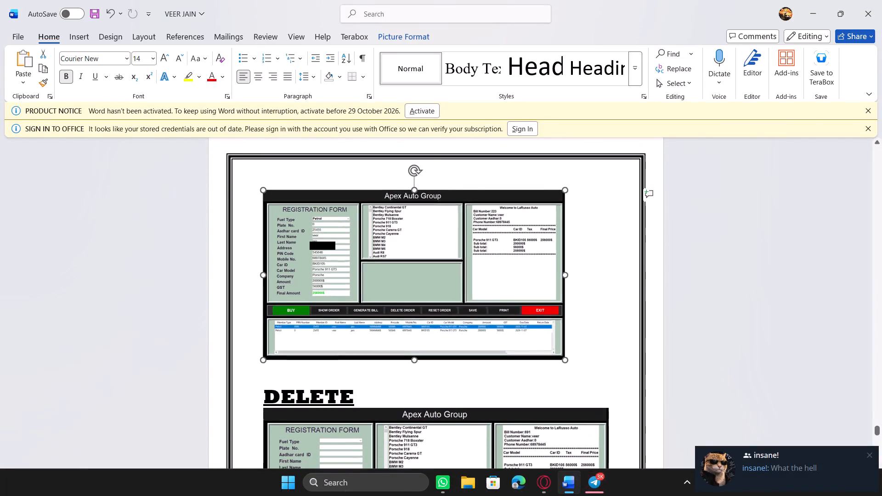
left_click_drag(547, 357, 540, 353)
left_click_drag(557, 358, 520, 334)
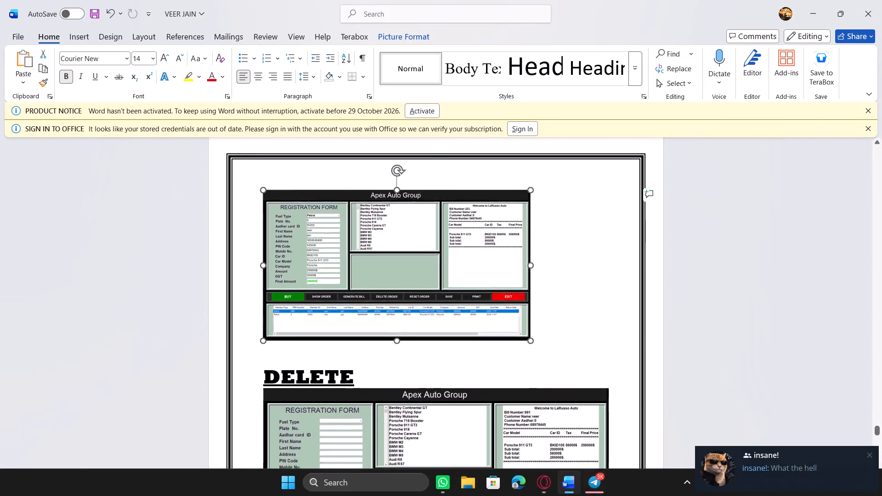
left_click_drag(520, 334, 470, 310)
Widen the screenshot under the UPDATE heading, keeping its height, to roughly match the width of the screenshot above the heading.
scroll(472, 309, "up", 5)
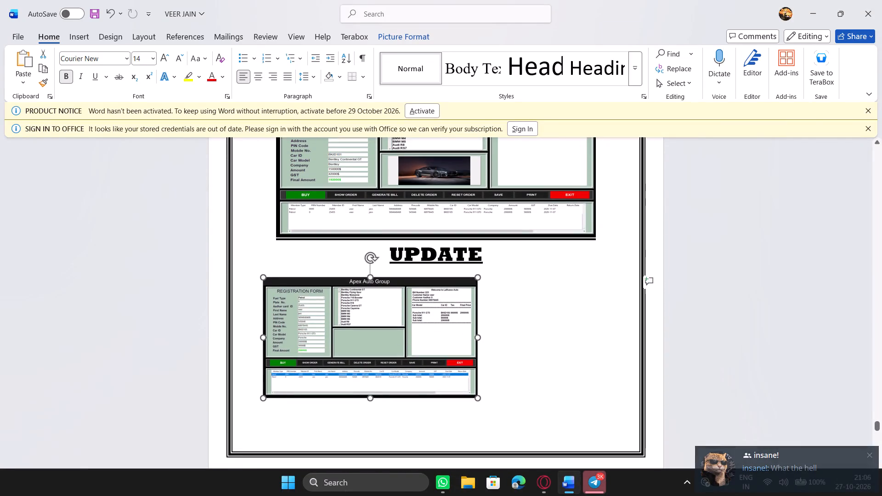
left_click_drag(481, 336, 593, 334)
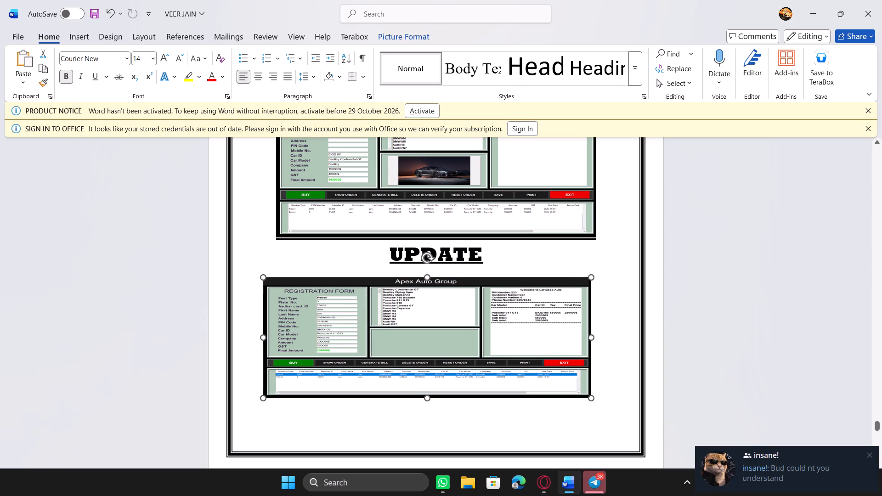
left_click_drag(593, 334, 601, 334)
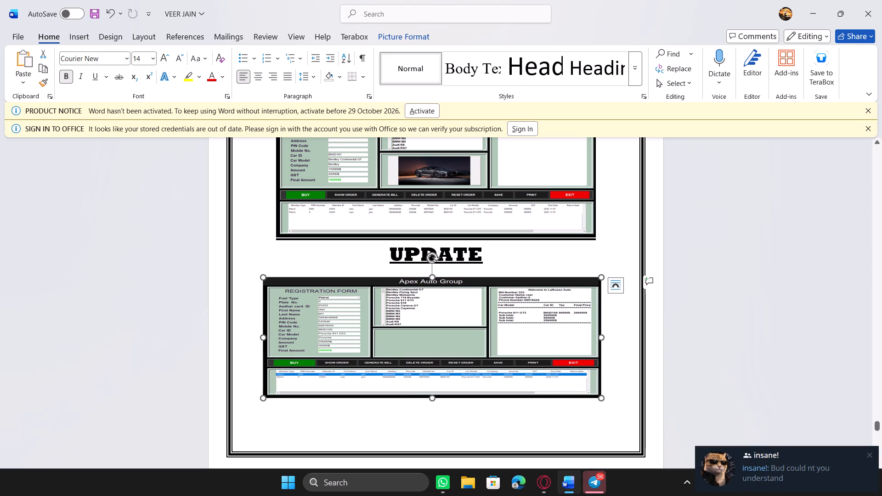
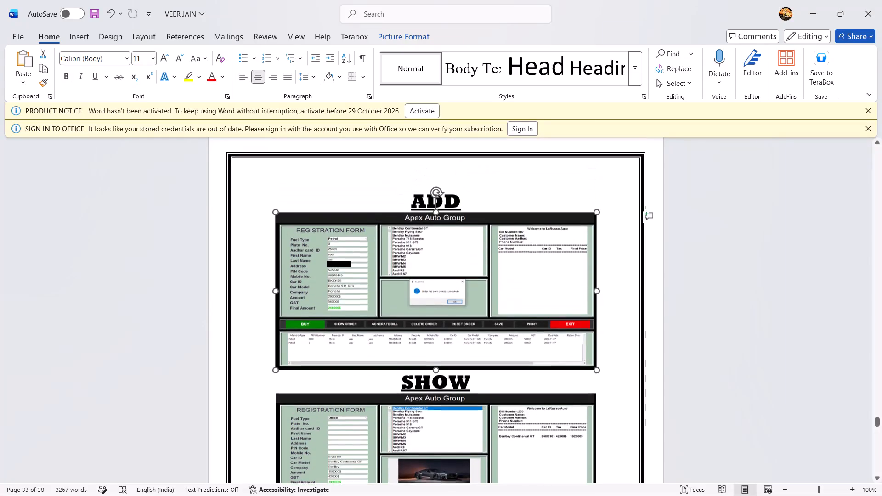
Shrink the screenshot under the ADD heading proportionally by roughly a tenth, keeping it centred above the SHOW heading.
left_click_drag(595, 372, 570, 359)
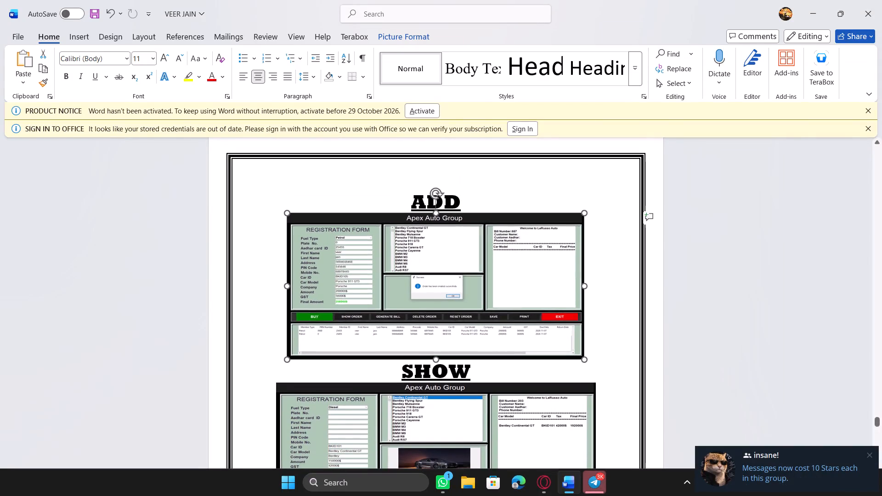
left_click_drag(570, 359, 566, 356)
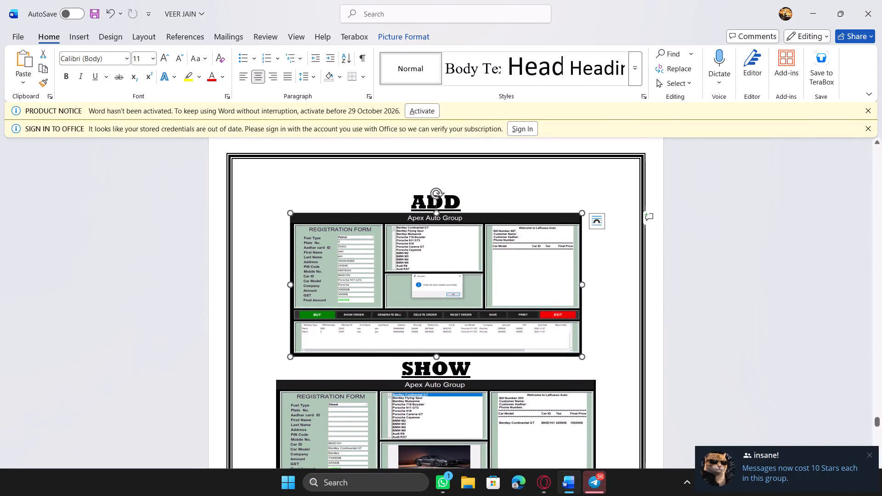
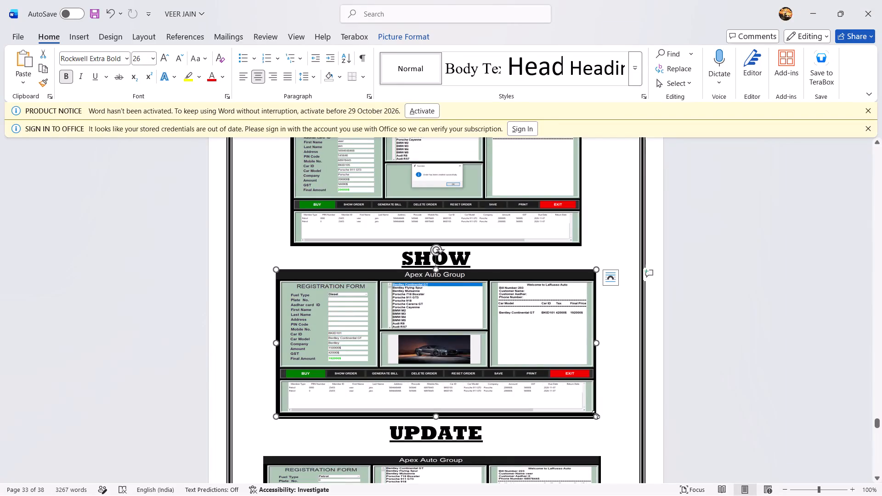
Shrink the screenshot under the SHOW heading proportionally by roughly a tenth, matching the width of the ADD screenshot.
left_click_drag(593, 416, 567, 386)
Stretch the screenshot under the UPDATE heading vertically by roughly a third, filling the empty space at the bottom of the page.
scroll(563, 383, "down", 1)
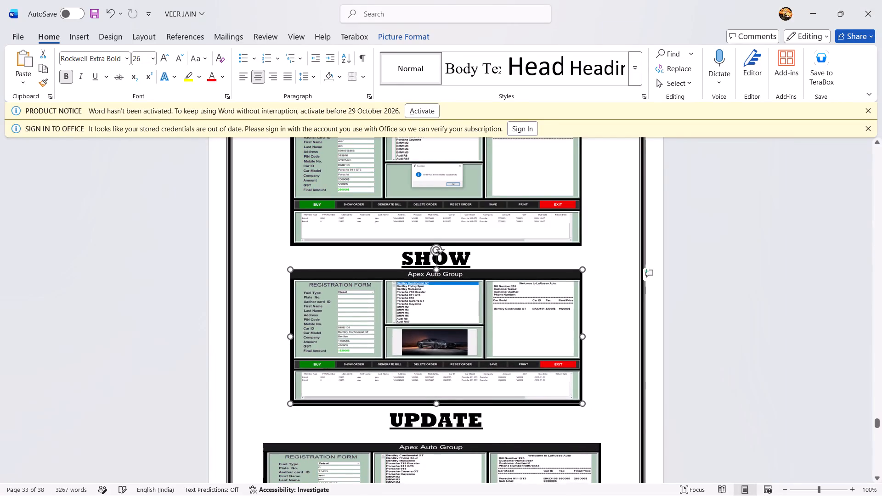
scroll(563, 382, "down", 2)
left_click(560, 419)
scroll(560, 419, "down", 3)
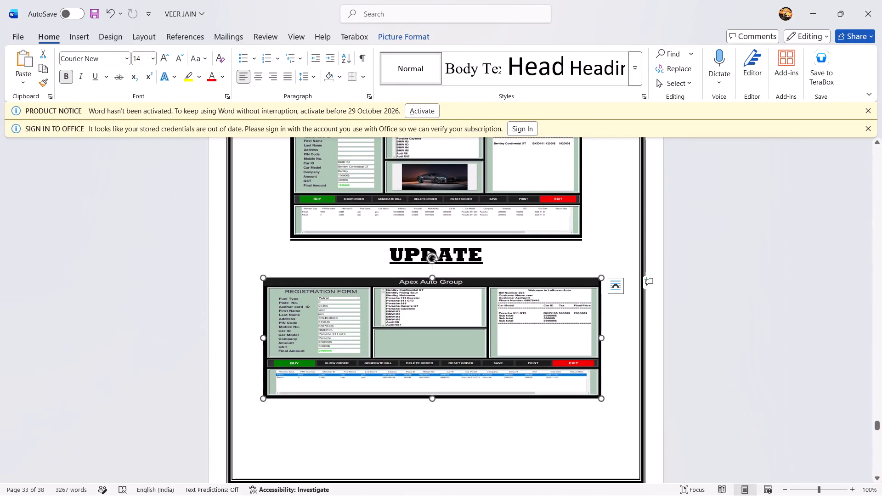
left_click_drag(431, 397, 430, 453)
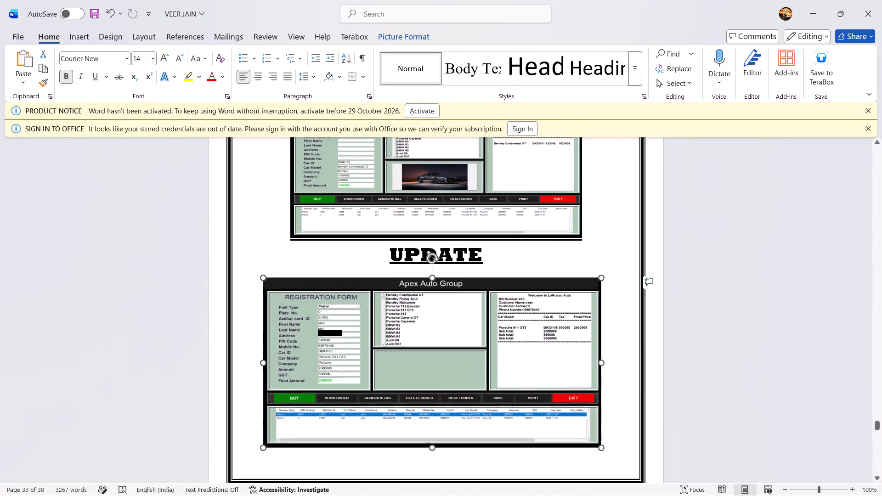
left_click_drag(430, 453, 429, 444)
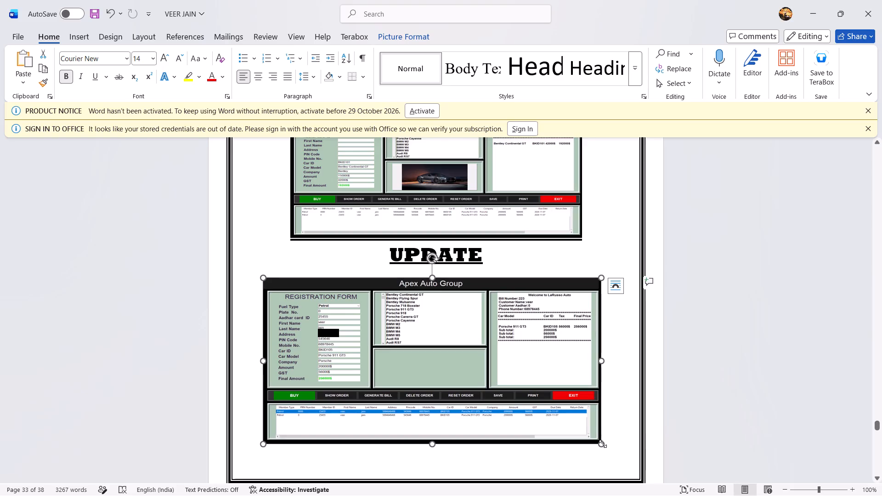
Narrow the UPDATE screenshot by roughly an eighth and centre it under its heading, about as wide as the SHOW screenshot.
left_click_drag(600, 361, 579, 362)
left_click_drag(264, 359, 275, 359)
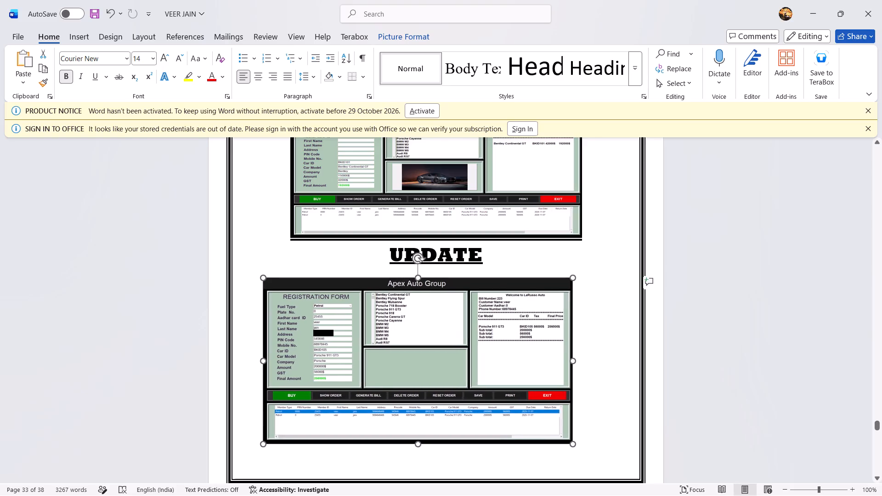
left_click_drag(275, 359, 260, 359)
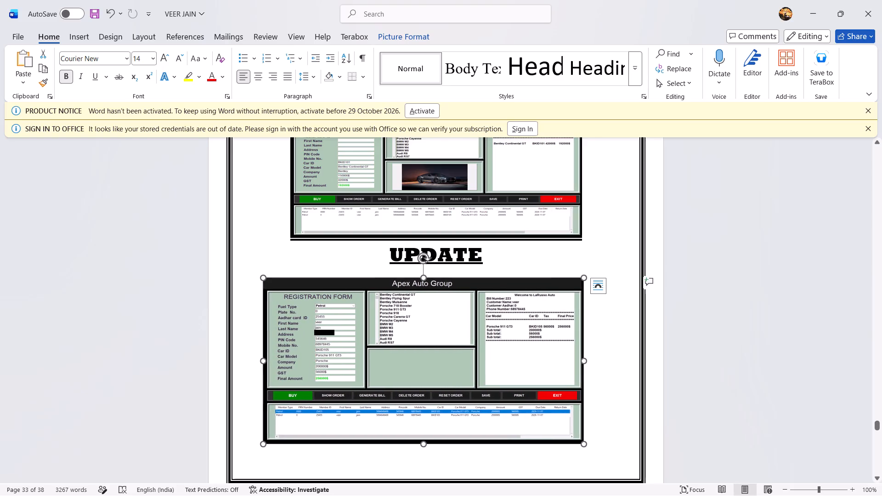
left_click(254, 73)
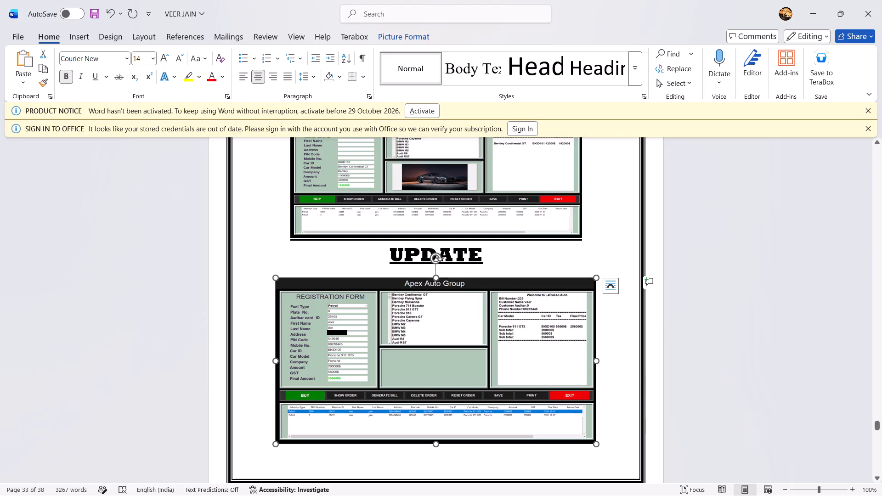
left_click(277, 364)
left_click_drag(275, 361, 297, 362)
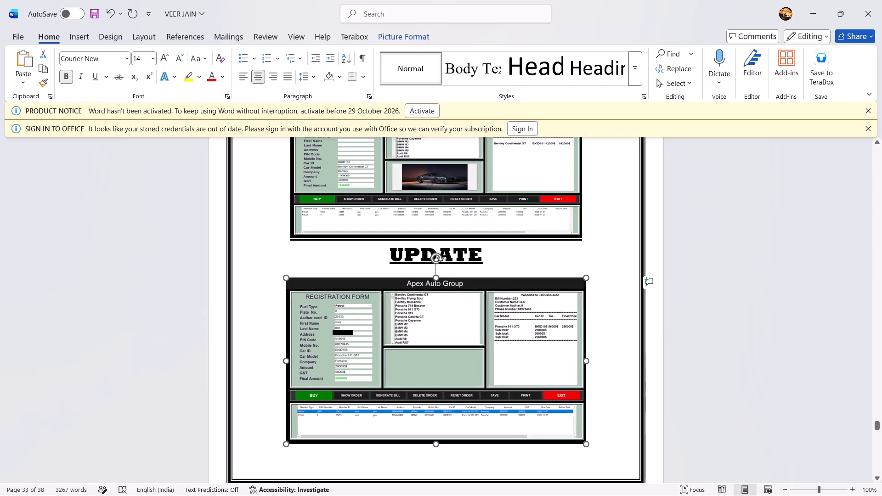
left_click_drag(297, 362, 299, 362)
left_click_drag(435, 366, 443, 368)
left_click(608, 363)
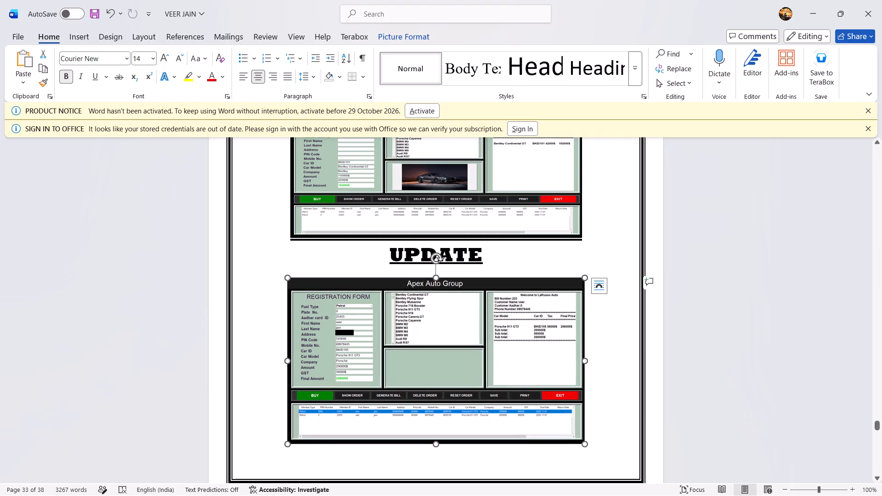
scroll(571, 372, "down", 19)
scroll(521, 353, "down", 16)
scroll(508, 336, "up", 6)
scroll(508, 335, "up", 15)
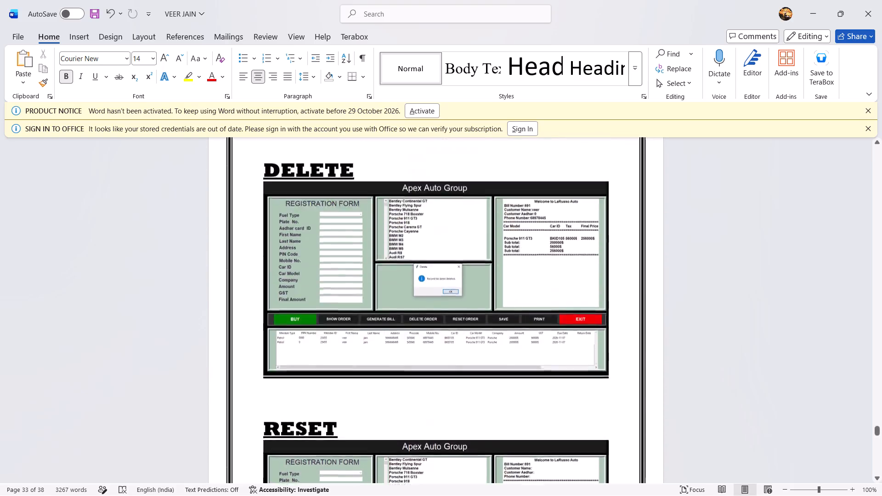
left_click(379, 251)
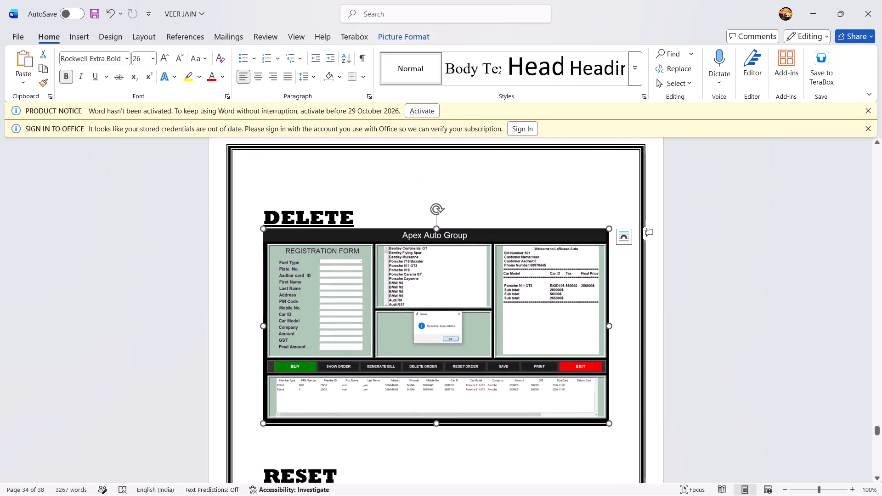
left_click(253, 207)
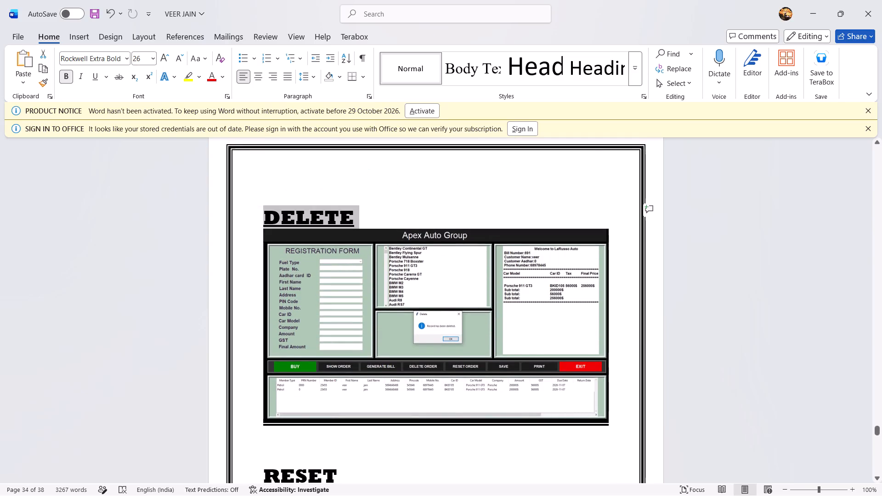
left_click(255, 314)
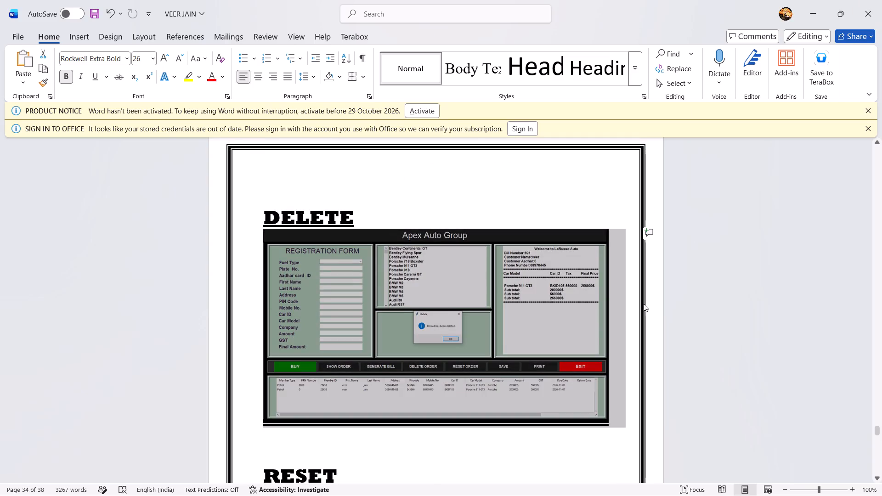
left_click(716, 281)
Undo the recent resizing and centring of the screenshots, continuing back step by step through the earlier document edits.
key("ctrl+z")
key("ctrl+z")
key("ctrl+z")
key("ctrl+z")
key("ctrl+z")
key("ctrl+z")
key("ctrl+z")
key("ctrl+z")
key("ctrl+z")
key("ctrl+z")
key("ctrl+z")
key("ctrl+z")
key("ctrl+z")
key("ctrl+z")
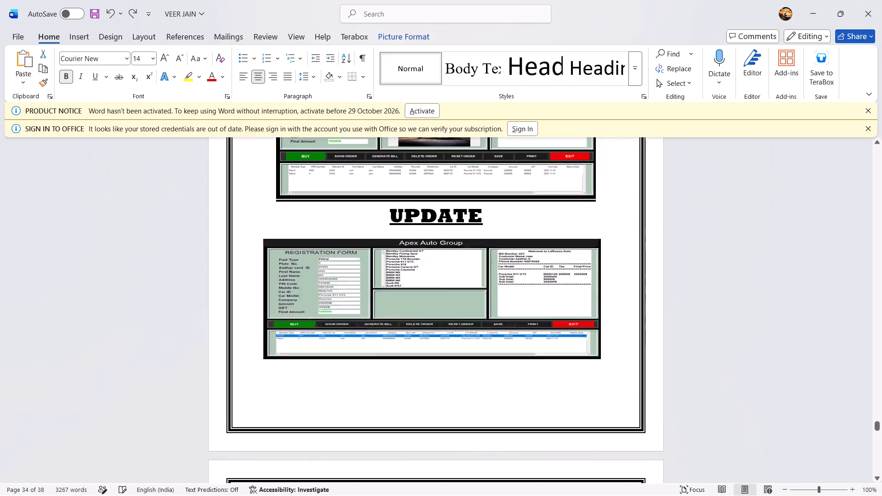
key("ctrl+z")
key("ctrl+z")
key("ctrl+z")
key("ctrl+z")
key("ctrl+z")
key("ctrl+z")
key("ctrl+z")
key("ctrl+z")
key("ctrl+z")
key("ctrl+z")
key("ctrl+z")
key("ctrl+z")
key("ctrl+z")
key("ctrl+z")
key("ctrl+z")
key("ctrl+z")
key("ctrl+z")
key("ctrl+z")
key("ctrl+z")
key("ctrl+z")
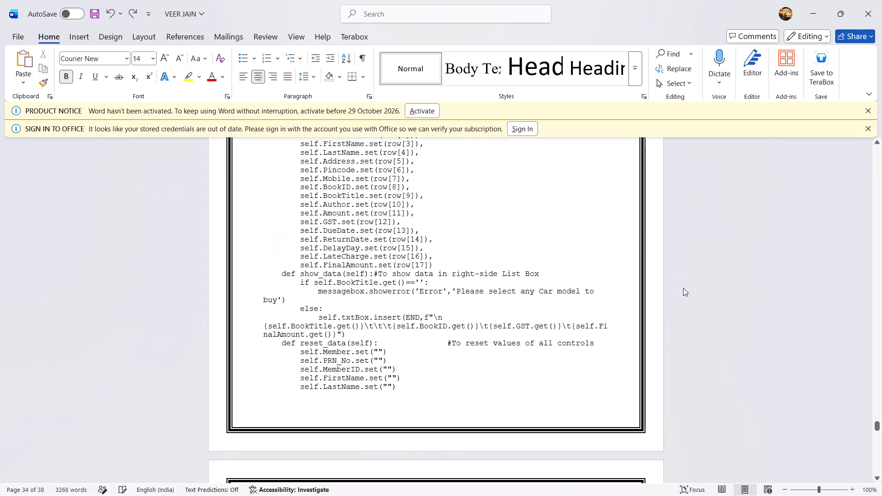
Undo all remaining edits to the screenshots and source code until the document is back at its earliest undoable state.
key("ctrl+z")
key("ctrl+z")
key("ctrl+z")
key("ctrl+z")
key("ctrl+z")
key("ctrl+z")
key("ctrl+z")
key("ctrl+z")
key("ctrl+z")
key("ctrl+z")
key("ctrl+z")
key("ctrl+z")
key("ctrl+z")
key("ctrl+z")
key("ctrl+z")
key("ctrl+z")
key("ctrl+z")
key("ctrl+z")
key("ctrl+z")
key("ctrl+z")
key("ctrl+z")
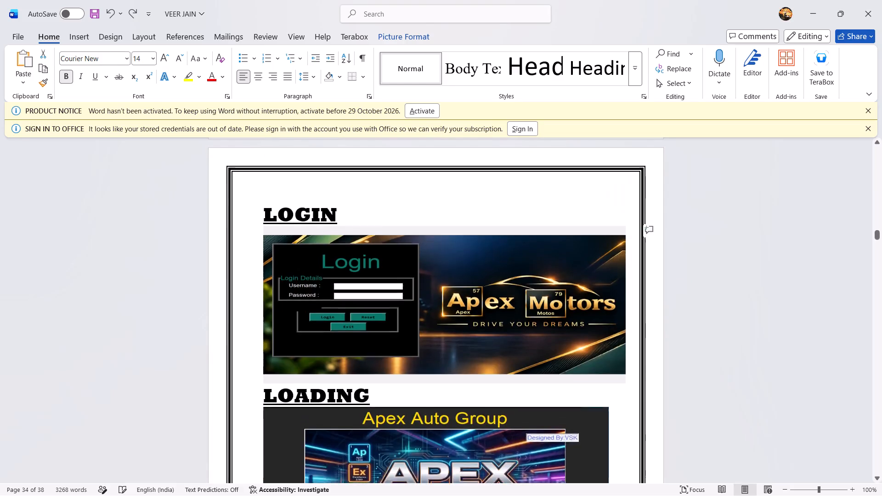
key("ctrl+z")
key("ctrl+z")
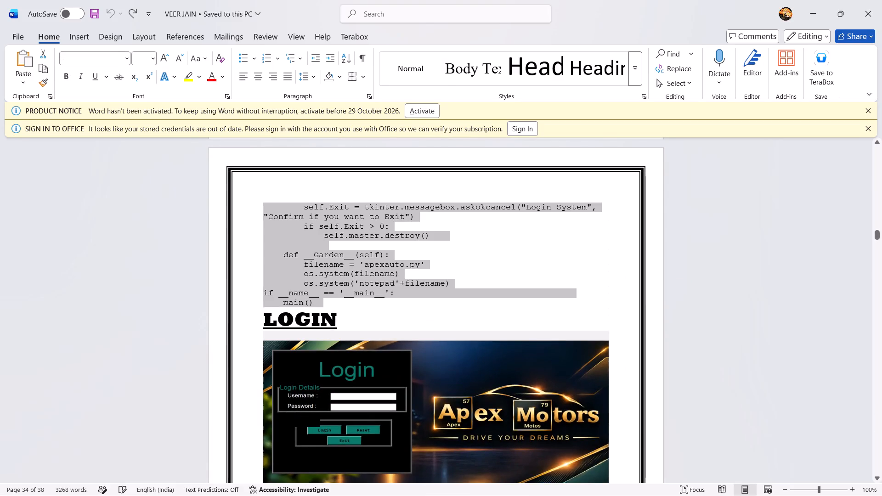
key("ctrl+z")
scroll(577, 301, "up", 20)
scroll(577, 301, "up", 10)
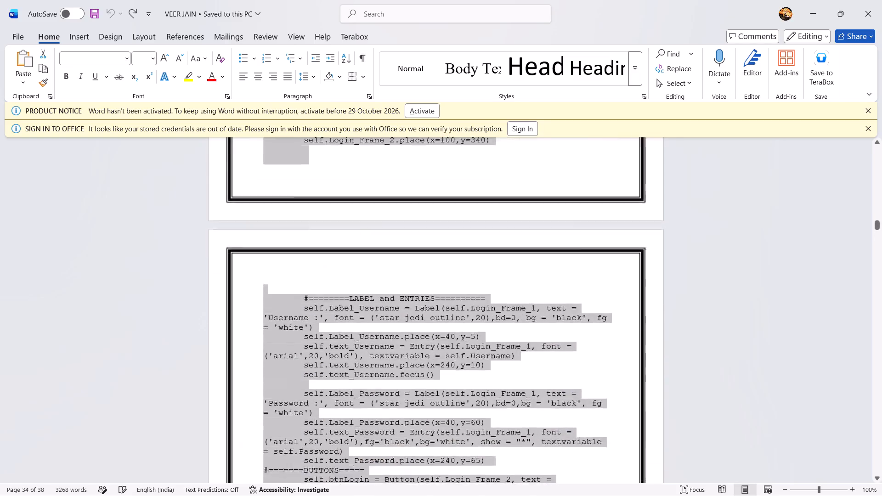
left_click(573, 297)
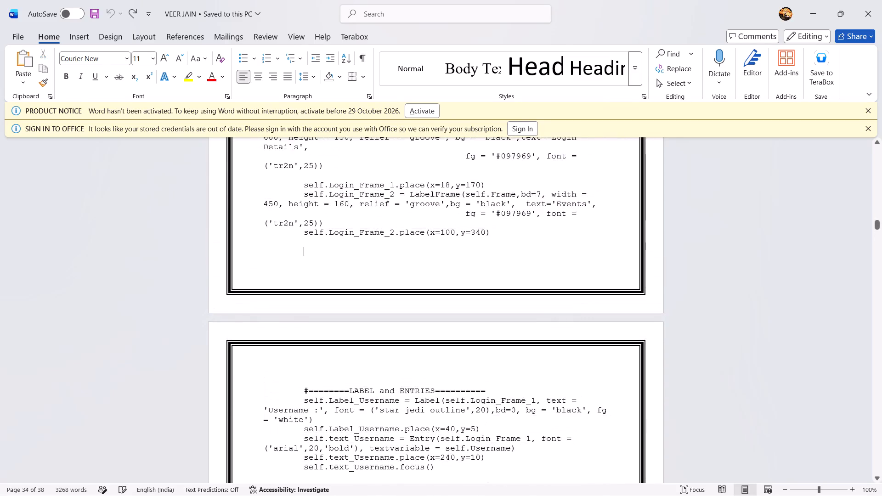
scroll(571, 284, "up", 13)
scroll(594, 250, "up", 1)
middle_click(594, 250)
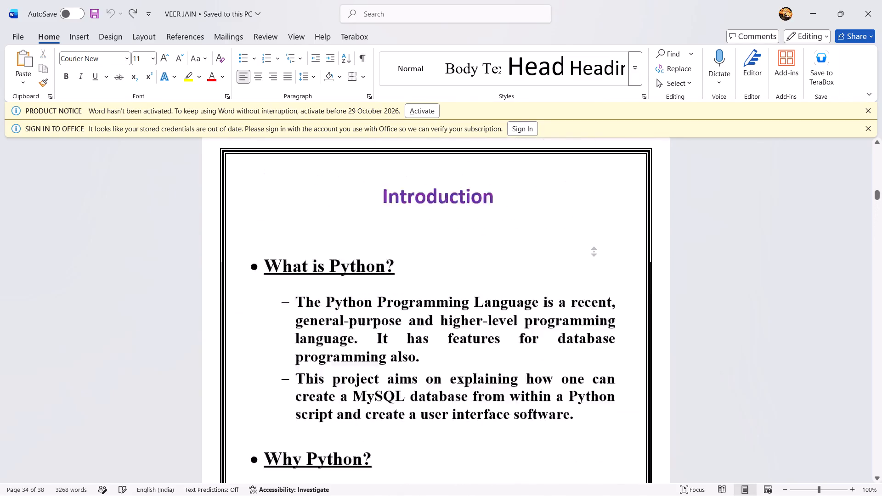
middle_click(571, 209)
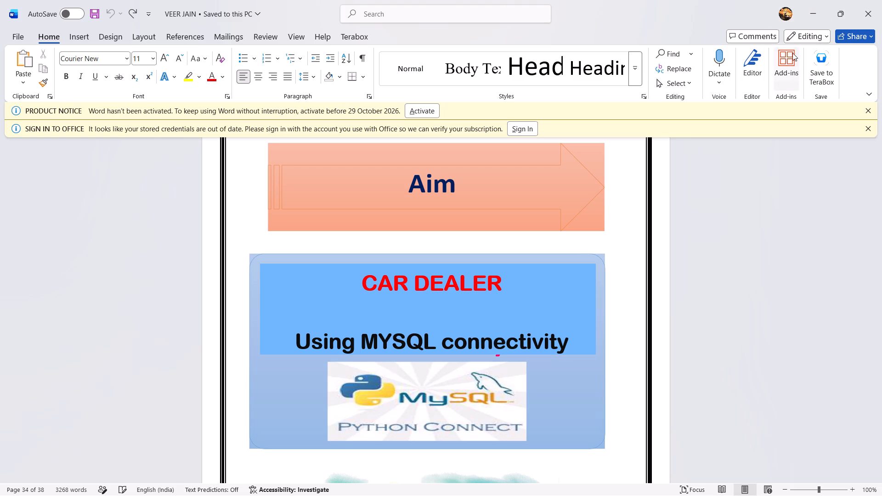
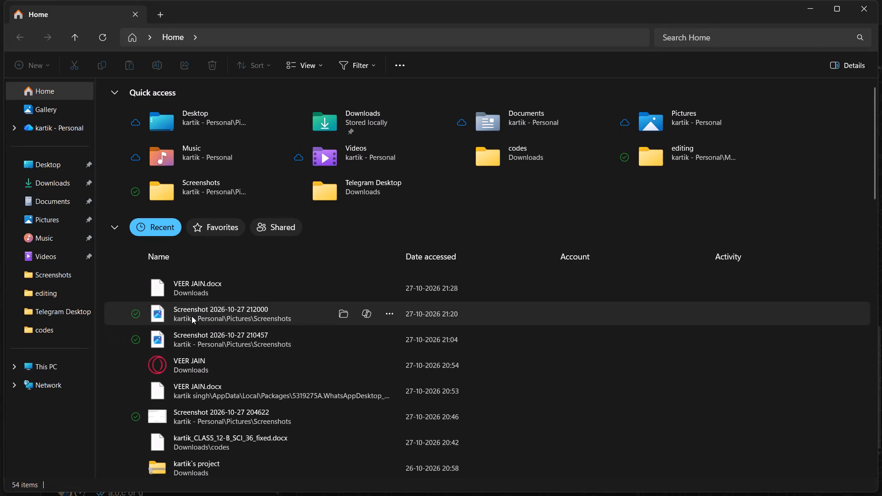
Go to the Downloads folder in File Explorer and pick today's saved Word copy of the project report.
left_click(25, 182)
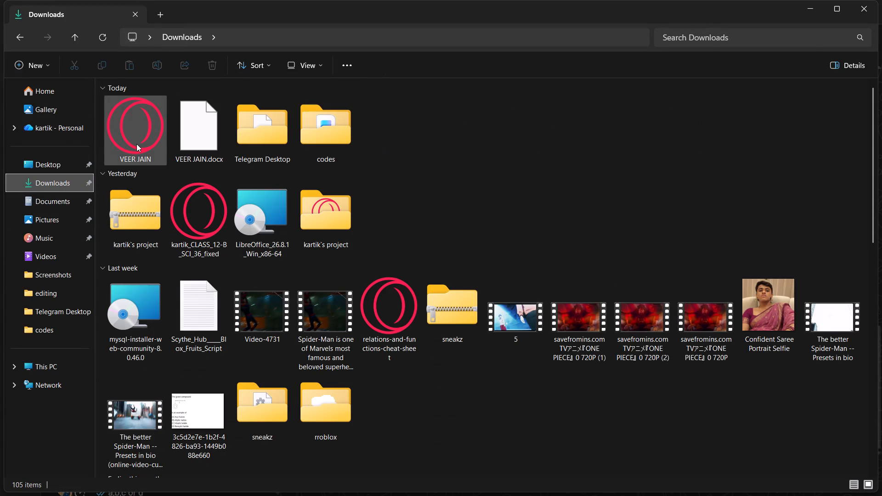
left_click(196, 133)
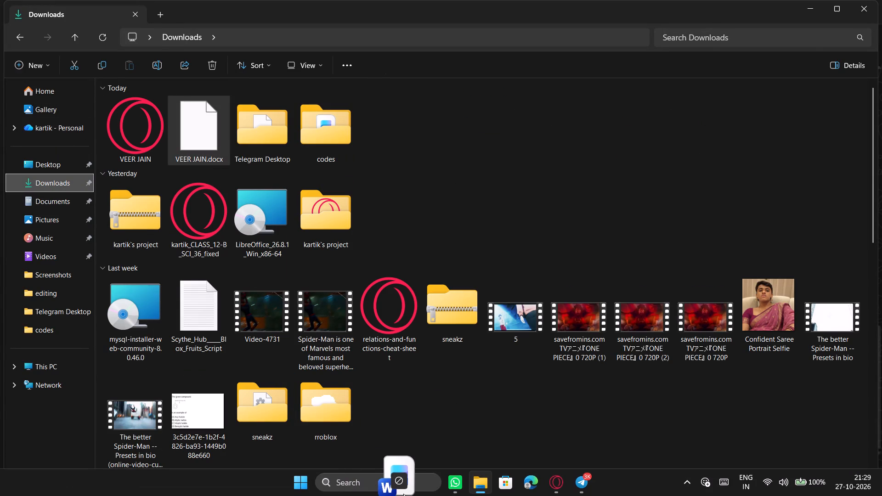
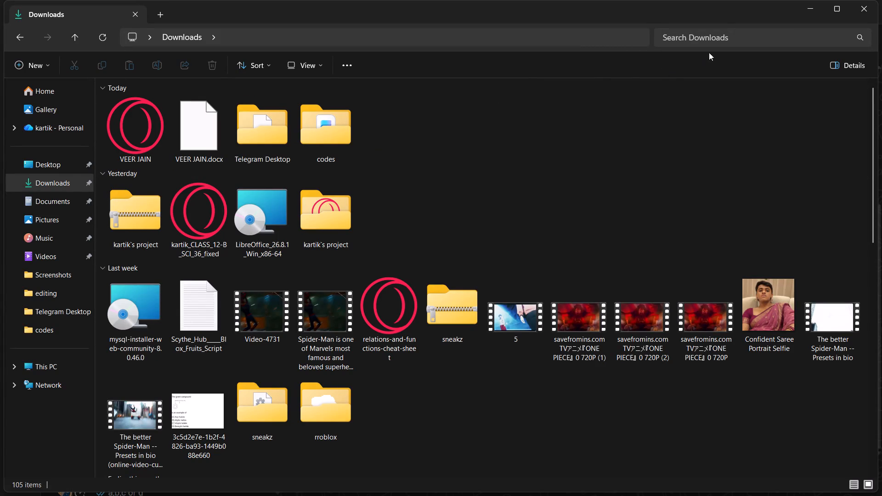
In File Explorer, search the Downloads folder for file names starting with "re".
left_click(741, 38)
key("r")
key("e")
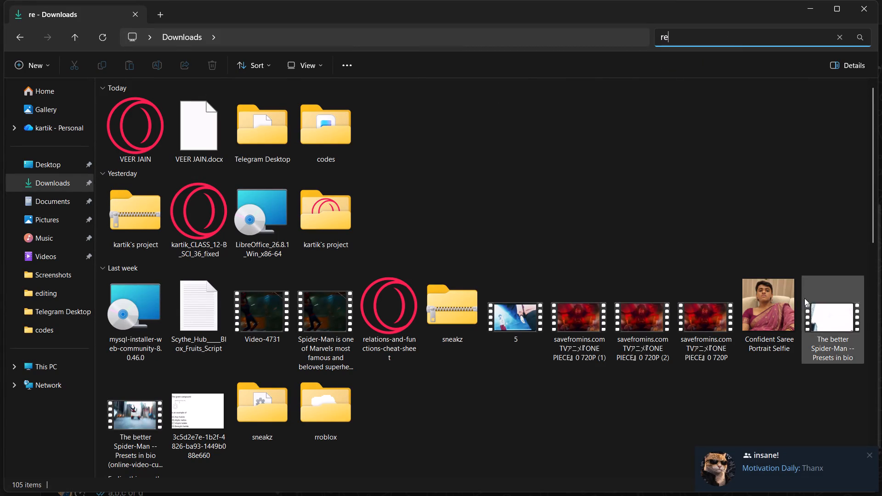
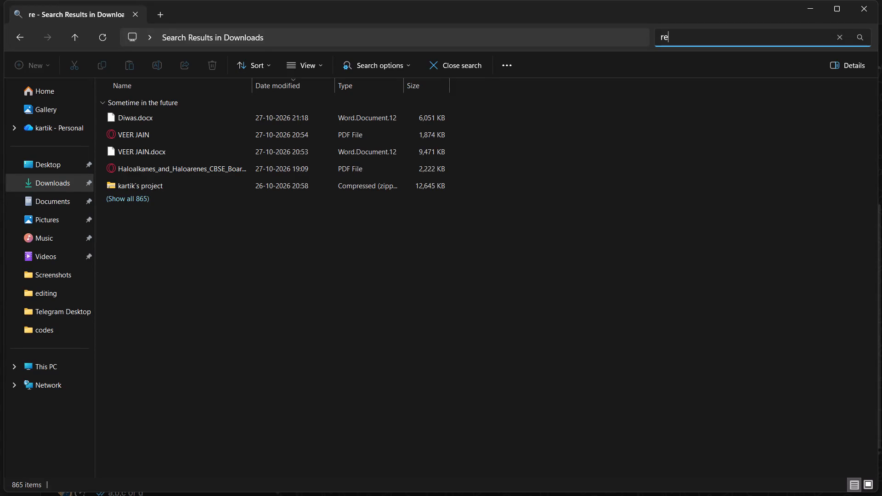
Complete the search term as "report" to find the project report file in the Downloads folder.
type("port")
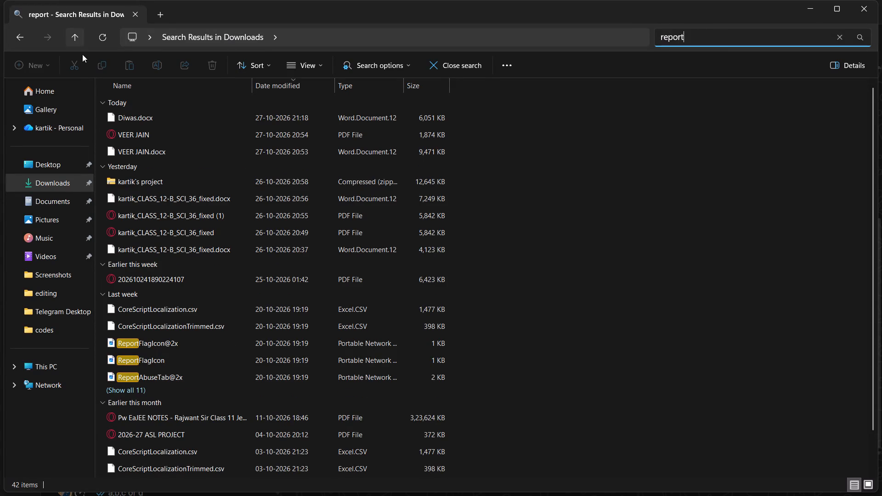
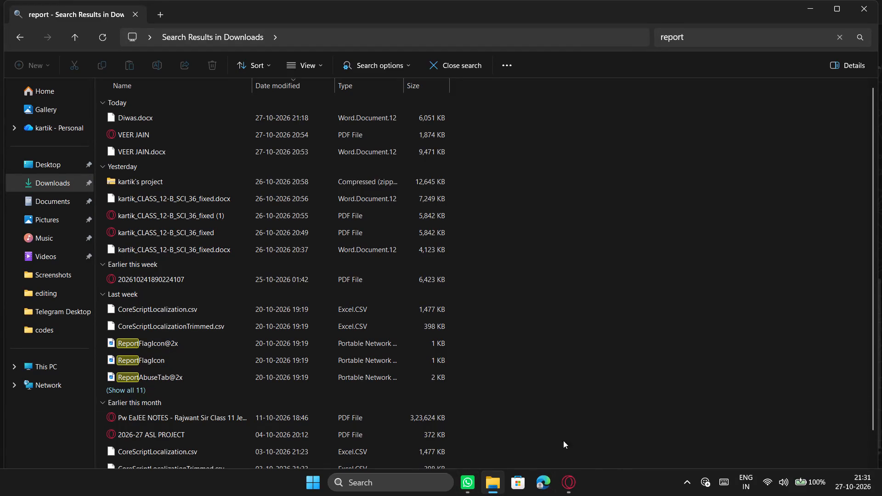
Look through the compressed "kartik`s project" archive and its inner folder for the project report files, and return to the Downloads search results.
double_click(190, 183)
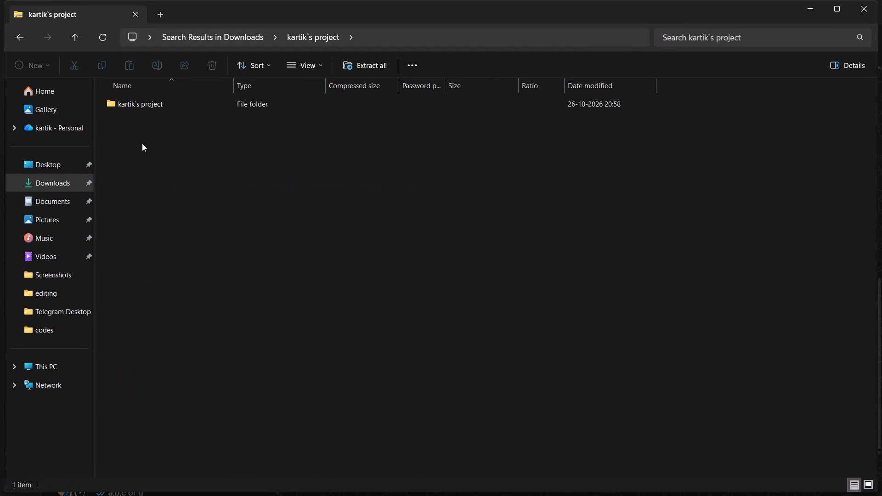
triple_click(124, 111)
left_click(124, 110)
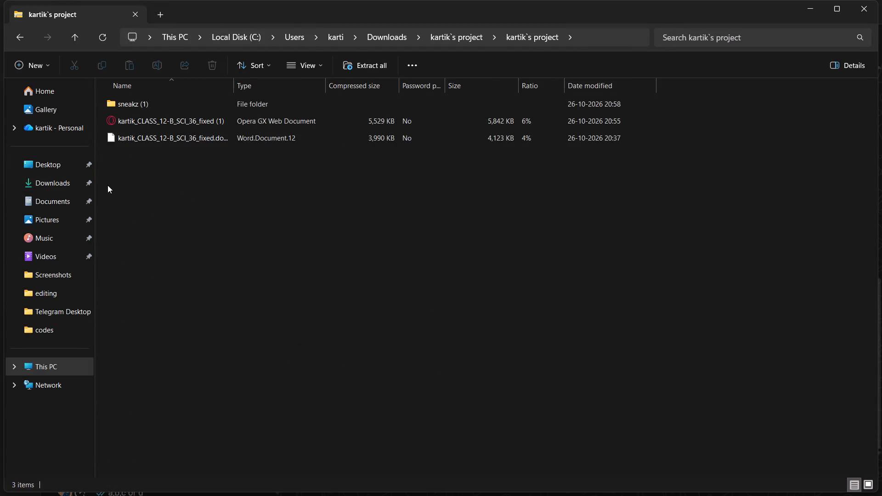
double_click(19, 44)
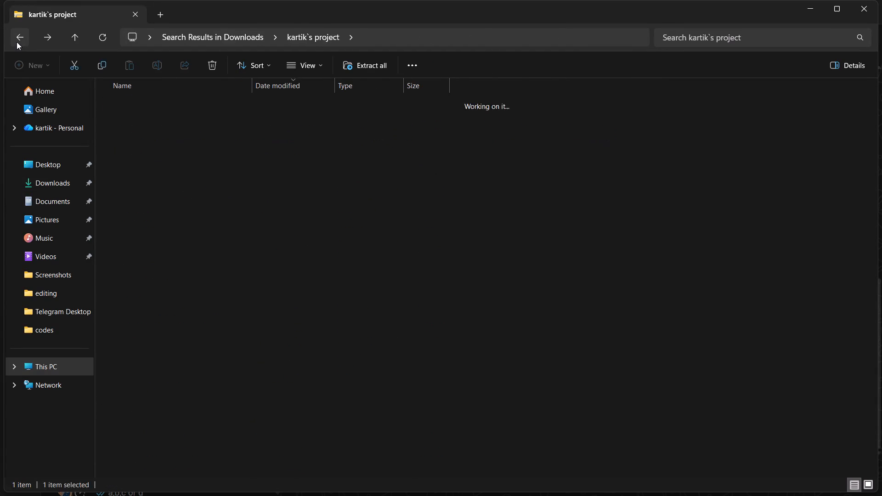
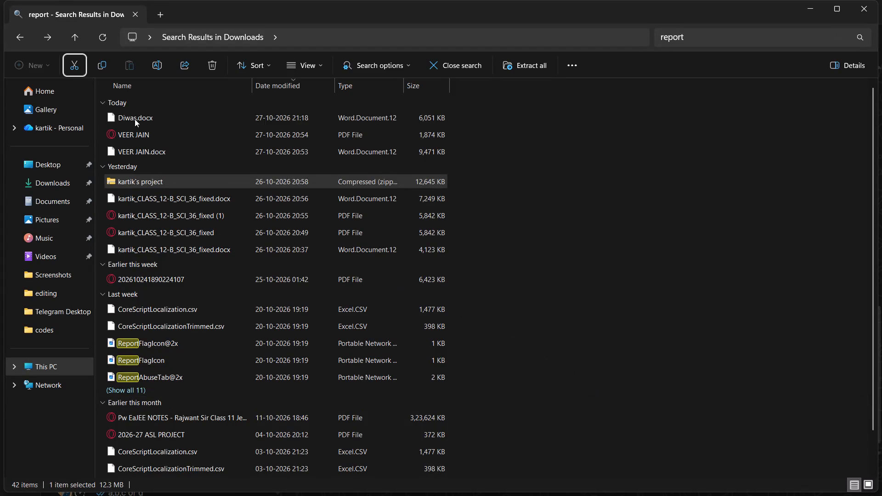
Check the Desktop folder and the File Explorer Home page for the related project files.
left_click(32, 166)
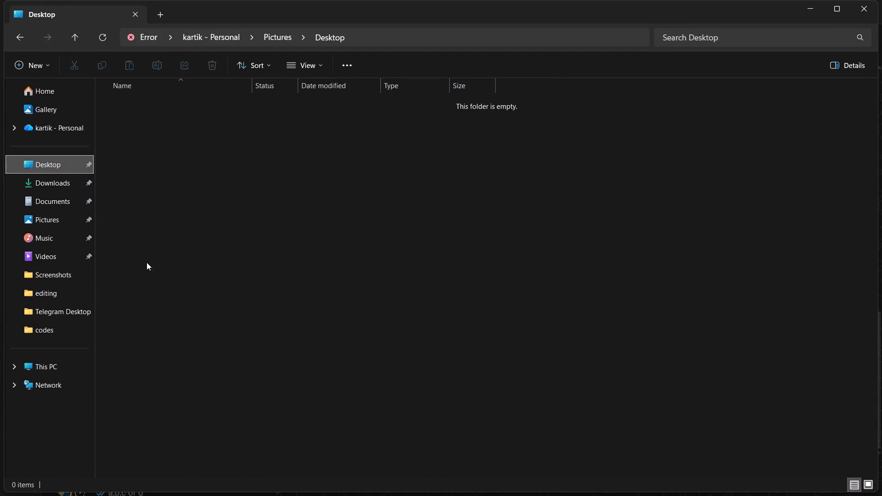
left_click(37, 86)
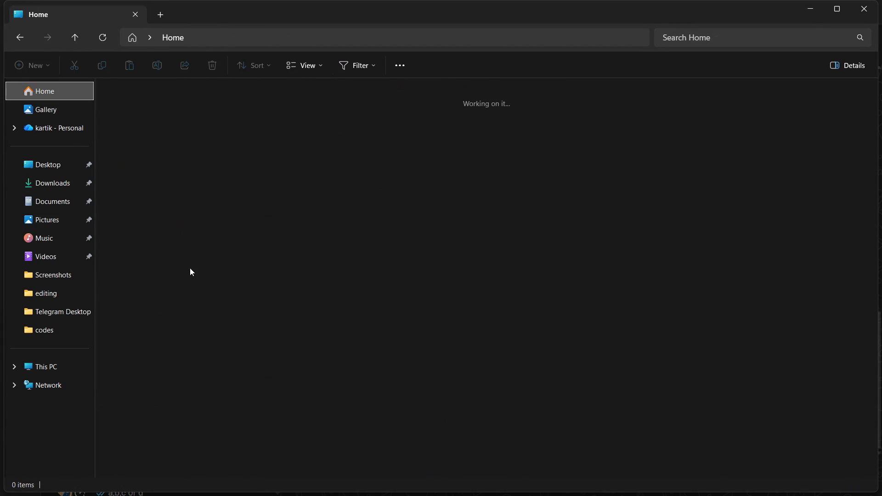
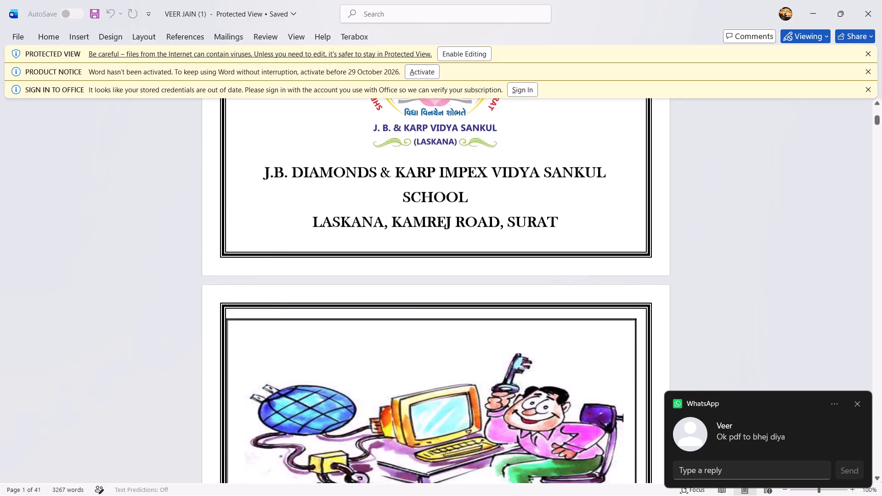
Look through the opening pages of the protected report copy, from the certificate and acknowledgement to the contents, aim and introduction.
scroll(636, 281, "down", 20)
scroll(636, 281, "down", 19)
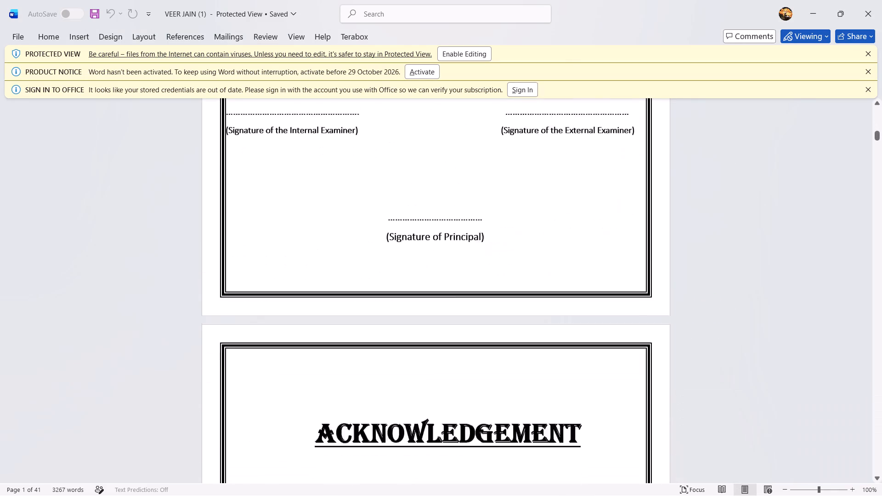
scroll(629, 279, "down", 1)
scroll(629, 279, "up", 7)
scroll(629, 279, "down", 15)
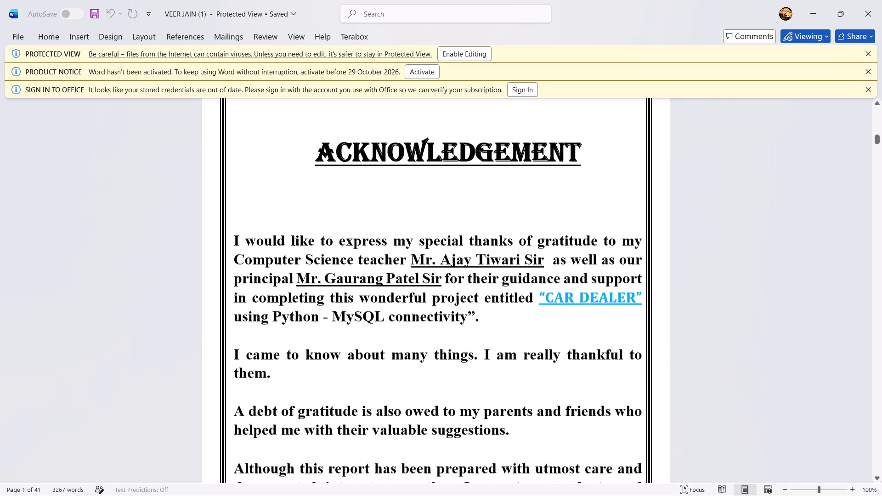
scroll(629, 279, "down", 19)
scroll(628, 279, "down", 20)
scroll(628, 279, "down", 1)
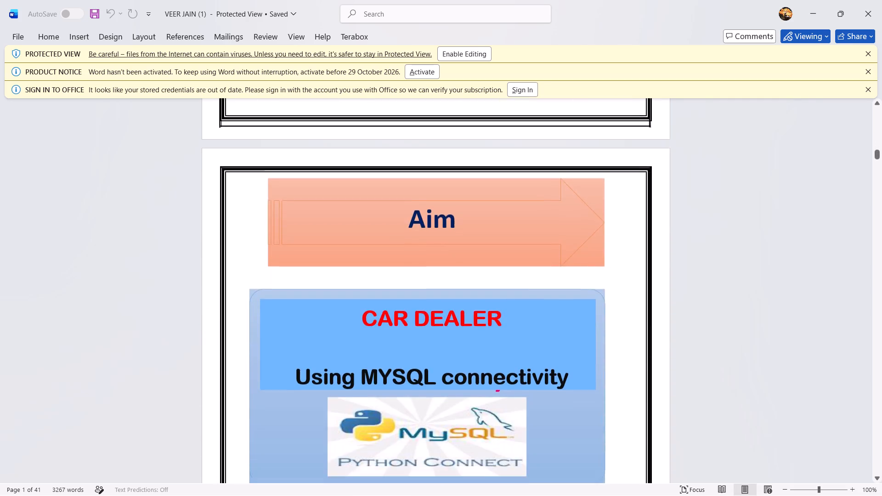
scroll(628, 279, "down", 14)
scroll(628, 279, "down", 14)
Return to the certificate page of the report and start a screen snip of it.
scroll(628, 279, "up", 9)
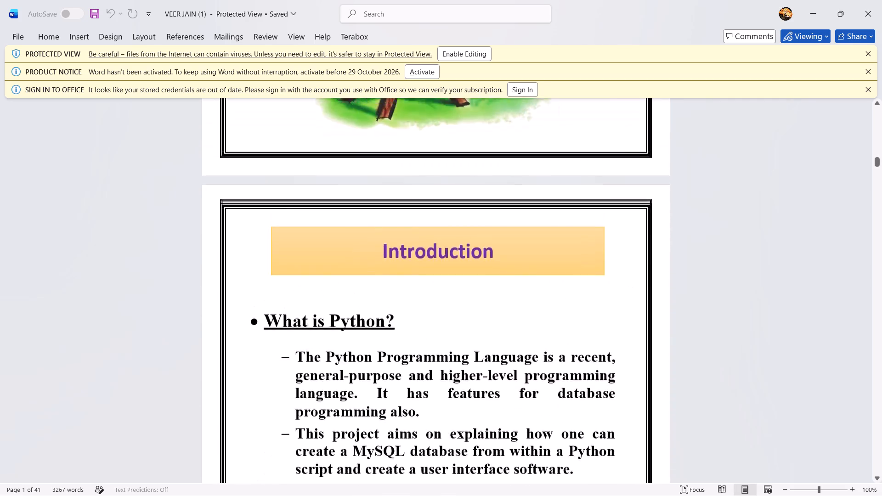
scroll(628, 279, "up", 20)
scroll(628, 279, "up", 20)
scroll(628, 279, "up", 4)
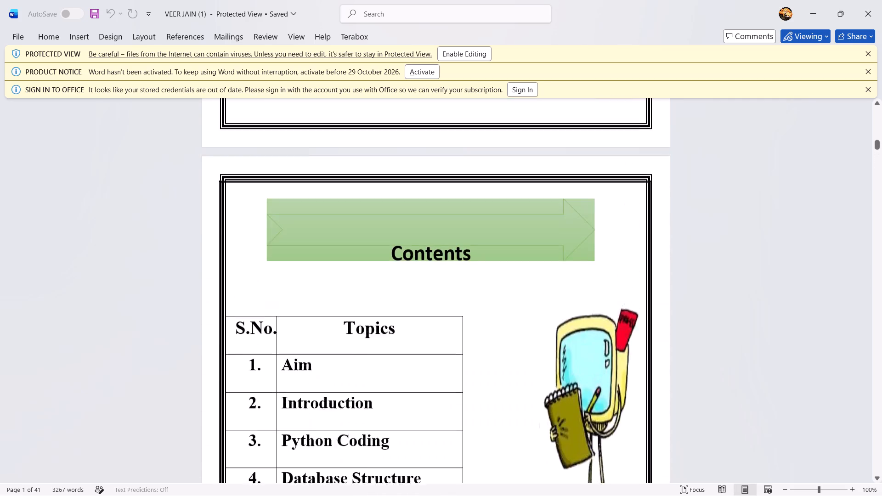
scroll(626, 279, "up", 20)
scroll(626, 279, "up", 12)
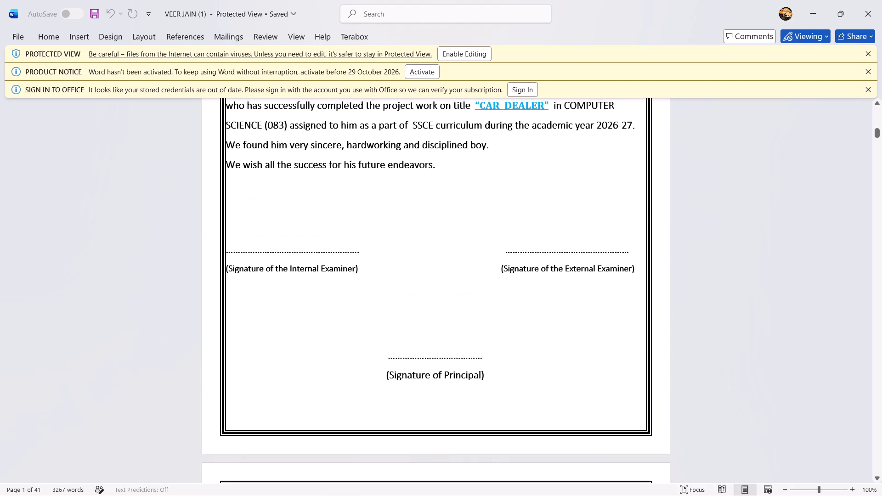
key("Print")
scroll(466, 232, "up", 1)
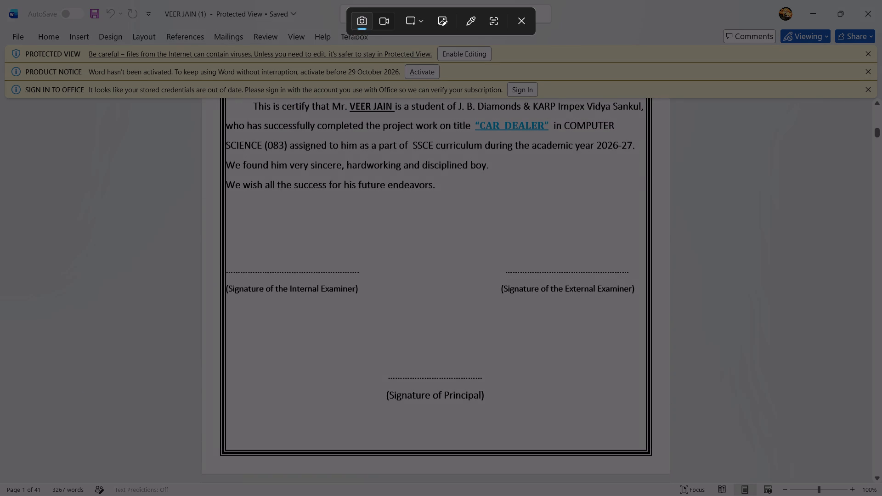
Capture the certificate's lower part, from the closing remarks to the principal's signature line, and copy the snip from the Snipping Tool editor.
left_click_drag(227, 158, 651, 454)
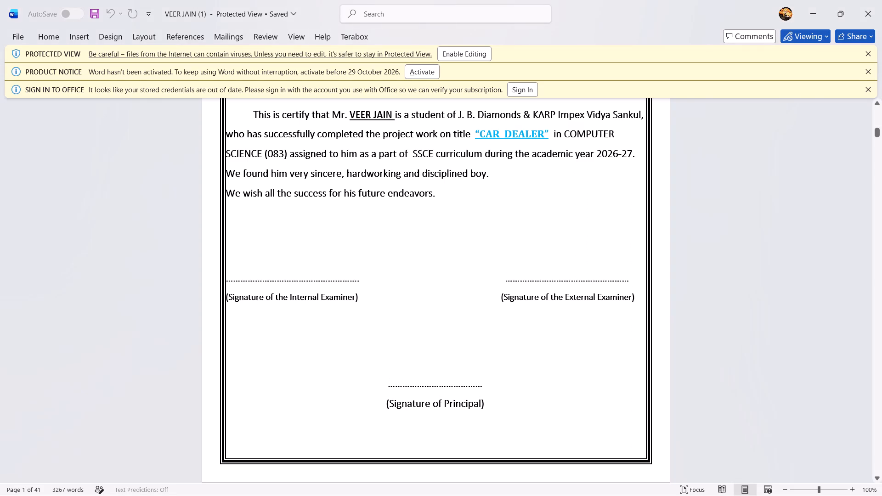
left_click(768, 356)
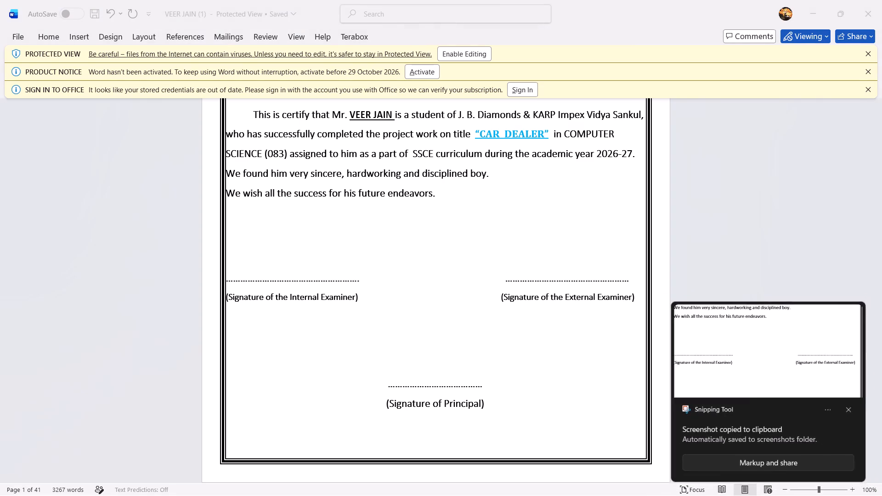
left_click(773, 203)
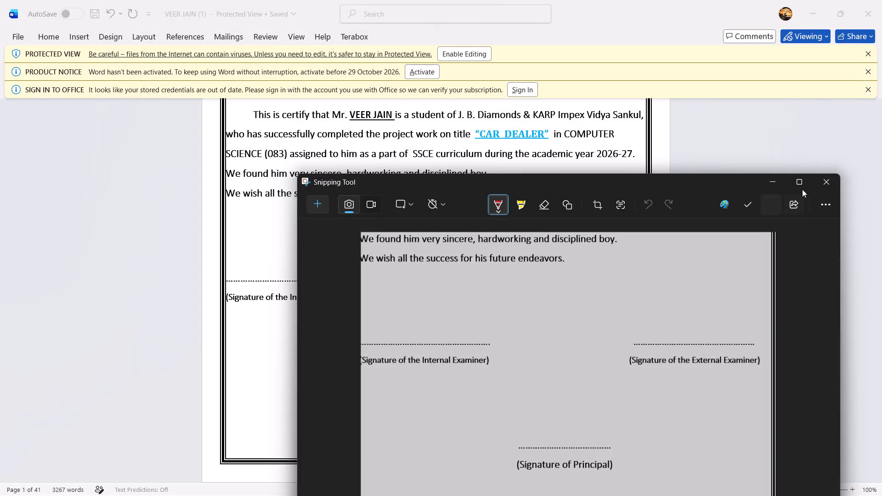
Close the Snipping Tool's certificate snip and switch from the protected report copy to the File Explorer window.
left_click(820, 186)
key("alt+Tab")
key("alt+Tab")
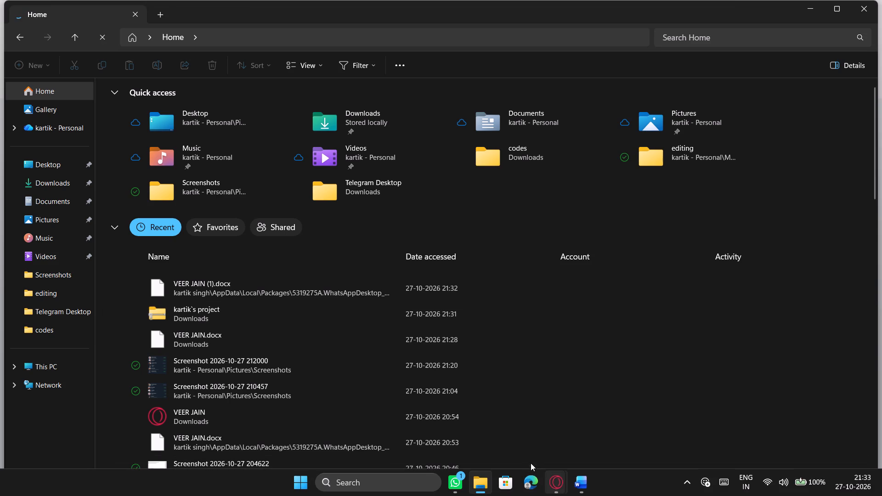
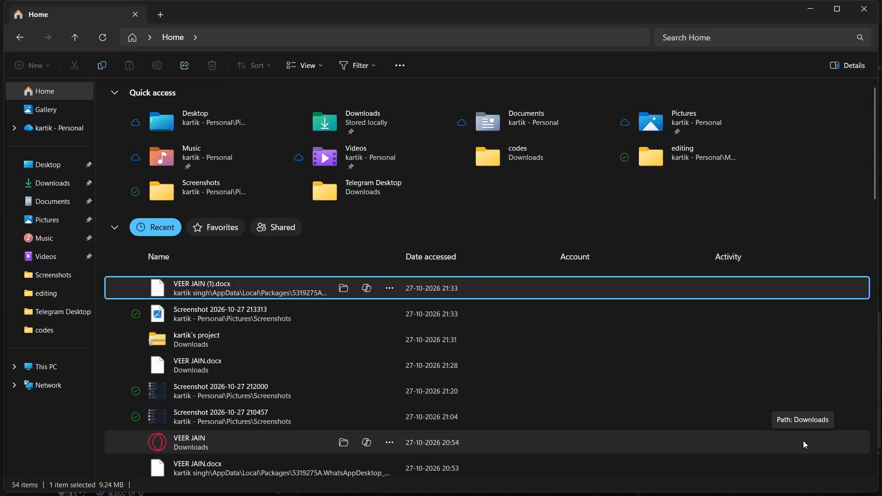
Search the Home files for "report" and open the ReportFile2026-27 Python source file from the Documents folder.
scroll(781, 426, "down", 2)
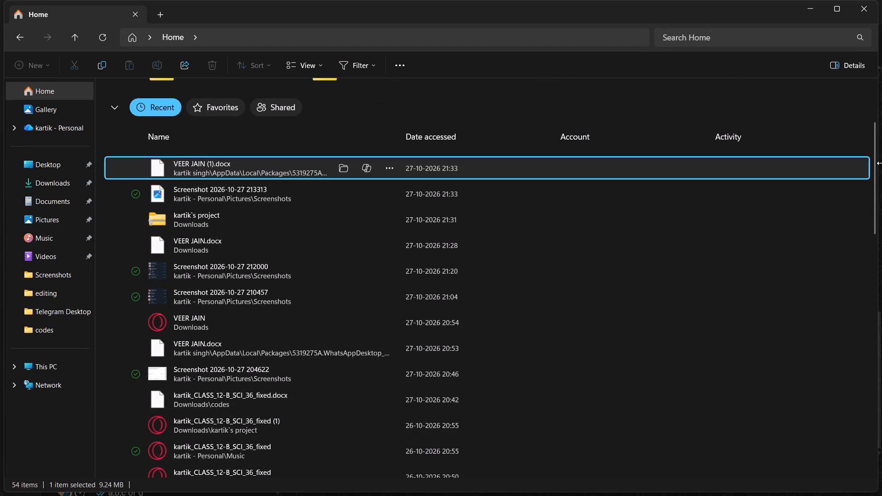
left_click(762, 44)
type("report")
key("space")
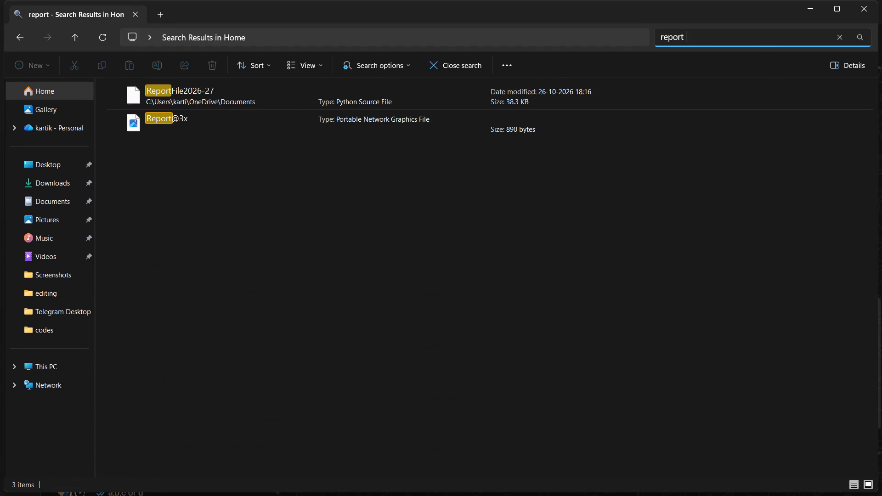
double_click(244, 91)
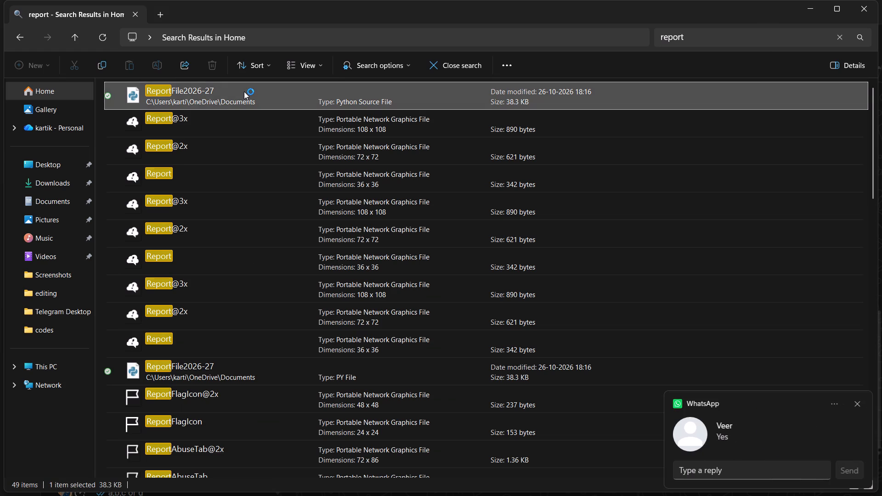
right_click(244, 91)
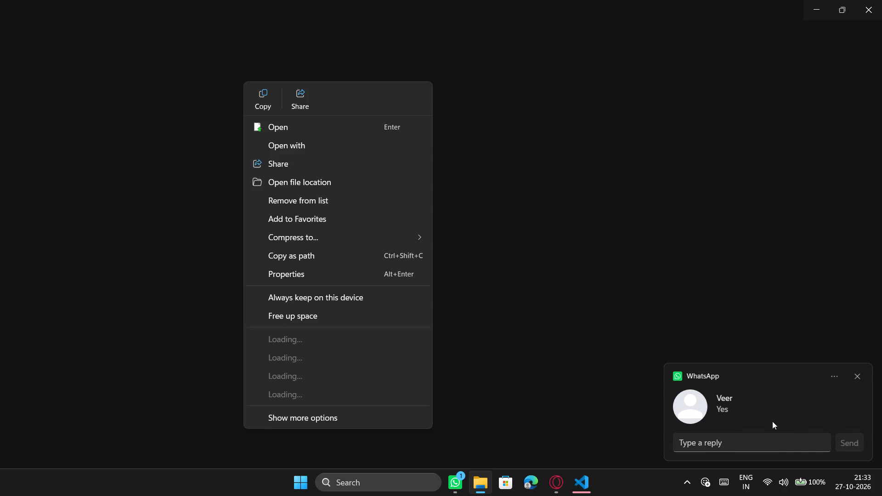
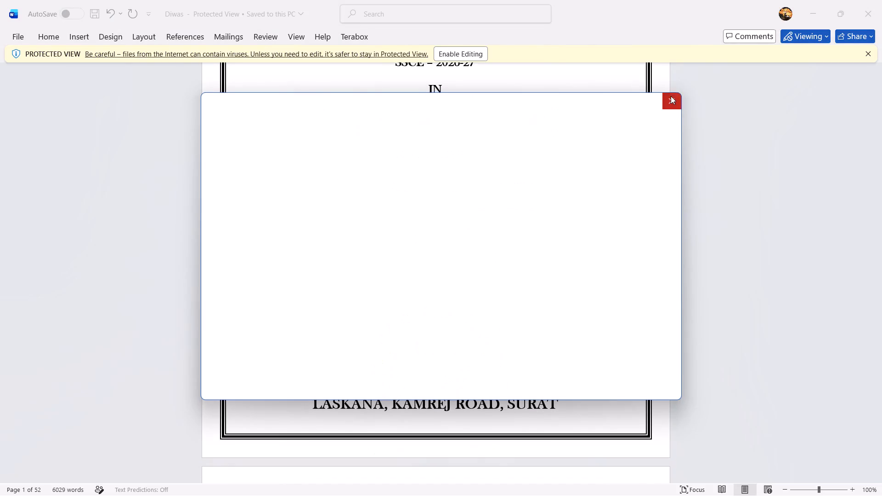
Look through the opening pages of the Diwas project report, from the cover through the certificate and acknowledgement to the Aim page.
scroll(583, 185, "down", 7)
scroll(565, 206, "down", 17)
scroll(560, 213, "down", 6)
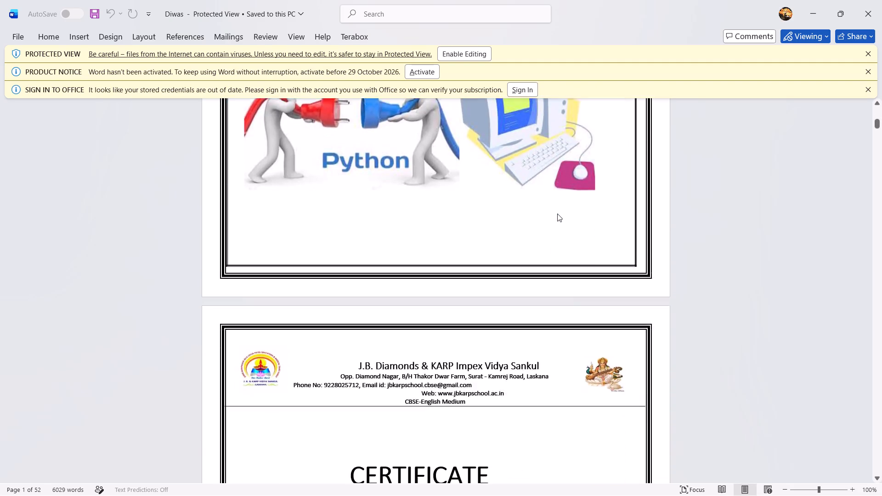
scroll(557, 214, "down", 14)
scroll(554, 216, "down", 15)
scroll(554, 216, "down", 8)
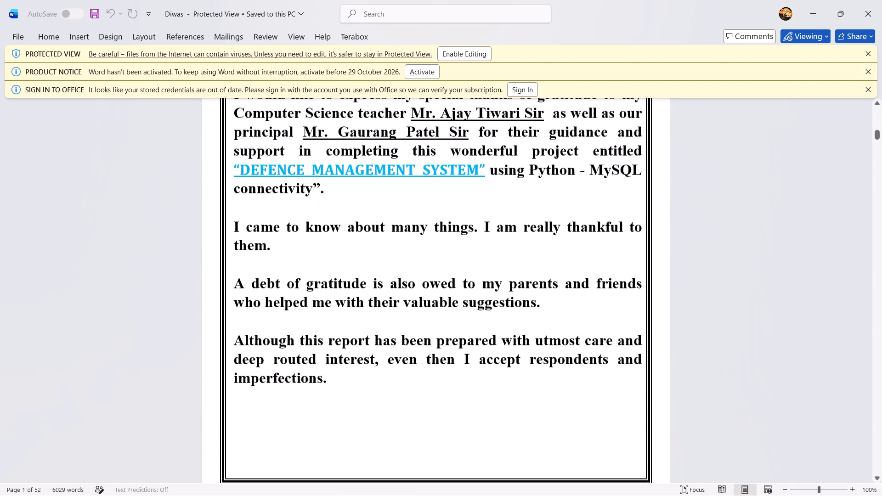
scroll(554, 217, "down", 15)
scroll(554, 218, "down", 14)
scroll(547, 222, "down", 7)
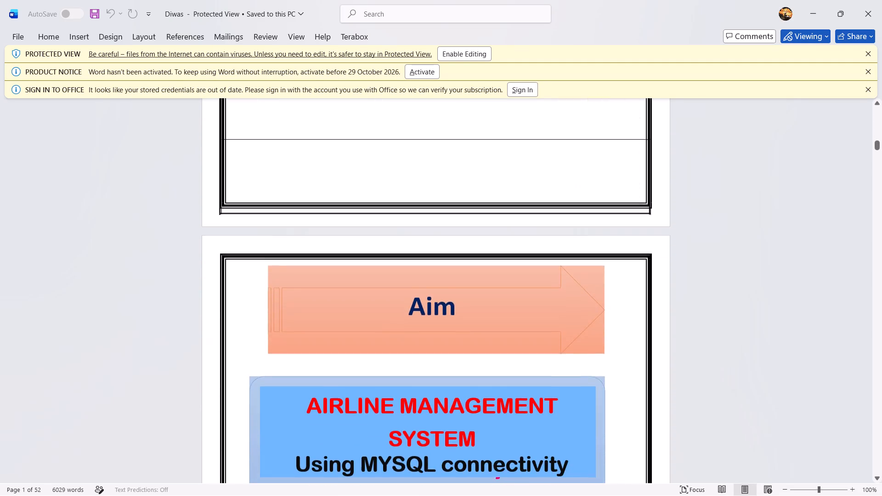
scroll(546, 223, "down", 1)
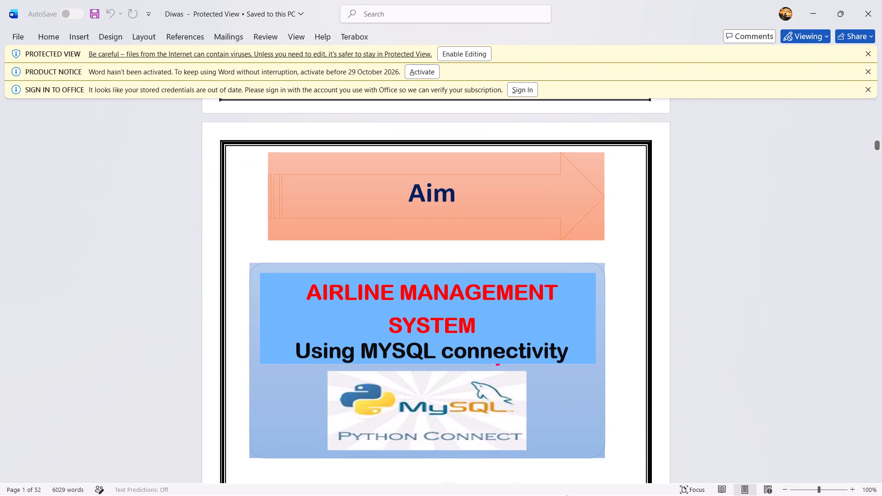
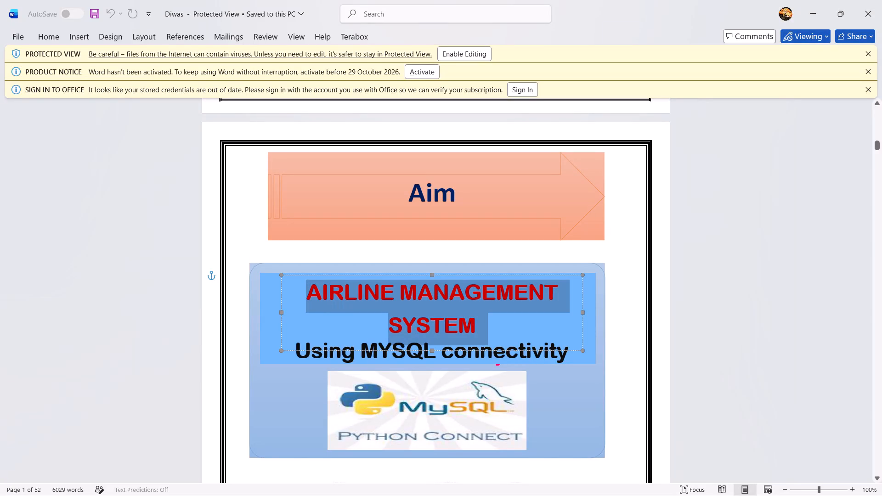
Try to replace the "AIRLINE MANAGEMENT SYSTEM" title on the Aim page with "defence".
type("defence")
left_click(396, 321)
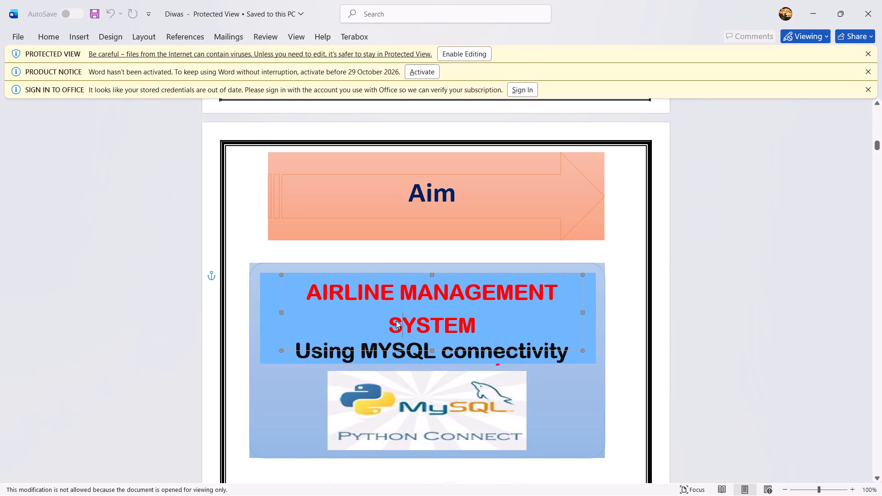
Enable editing of the protected Diwas project report.
left_click(465, 53)
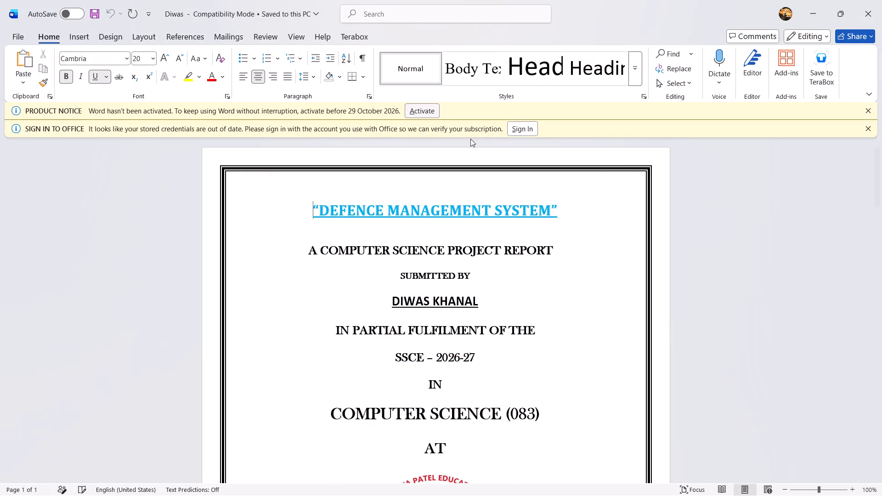
Replace the "AIRLINE MANAGEMENT SYSTEM" title on the Aim page with "defence".
scroll(492, 259, "down", 7)
scroll(469, 299, "down", 20)
scroll(469, 299, "down", 14)
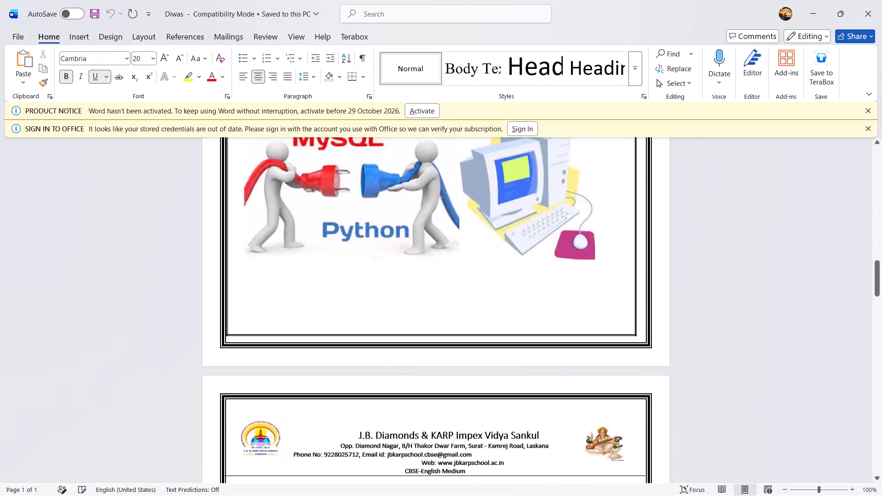
scroll(454, 302, "down", 19)
scroll(453, 307, "down", 13)
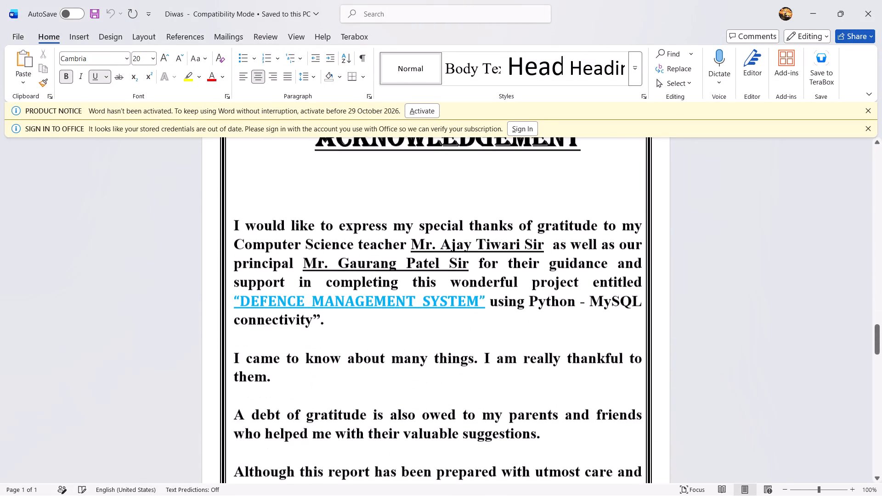
scroll(453, 307, "down", 13)
scroll(451, 307, "down", 19)
scroll(451, 307, "down", 12)
left_click_drag(482, 203, 447, 198)
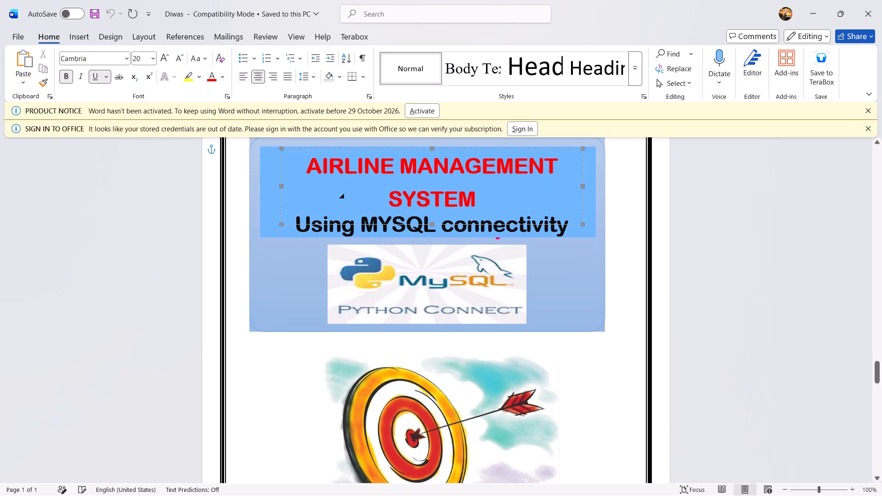
left_click_drag(447, 198, 331, 178)
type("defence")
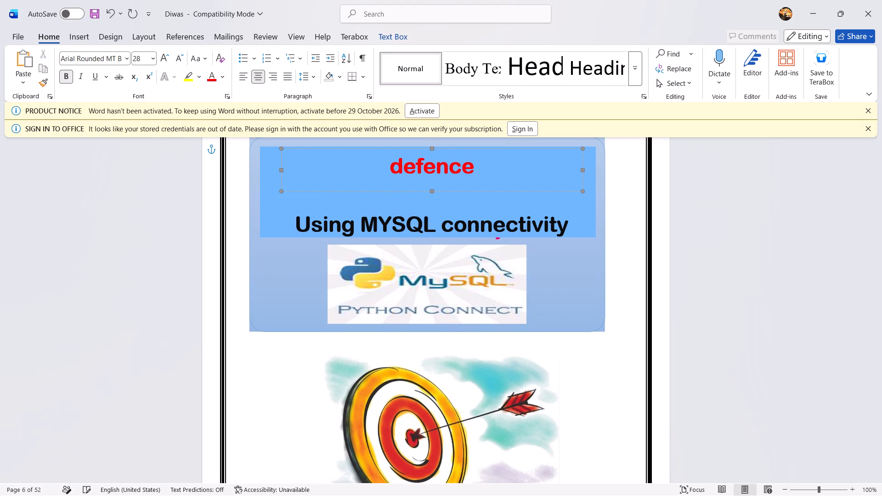
Rewrite the Aim page title in capitals as "DEFENCE" and leave the text box.
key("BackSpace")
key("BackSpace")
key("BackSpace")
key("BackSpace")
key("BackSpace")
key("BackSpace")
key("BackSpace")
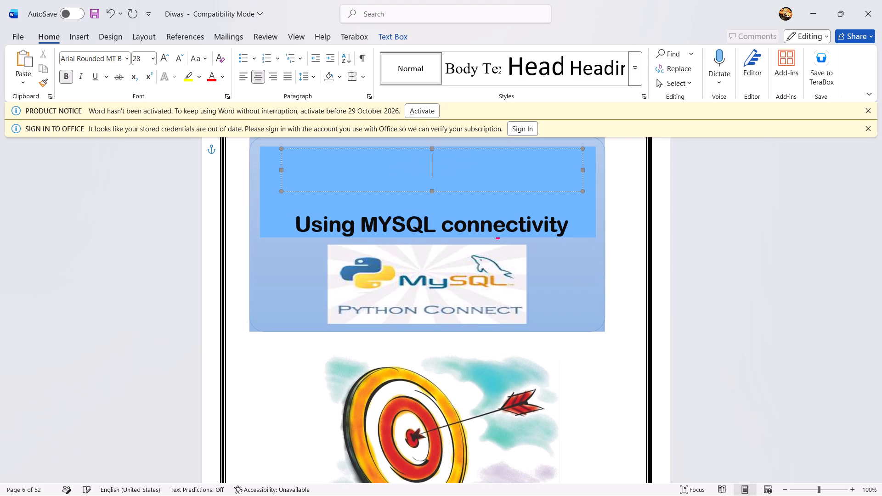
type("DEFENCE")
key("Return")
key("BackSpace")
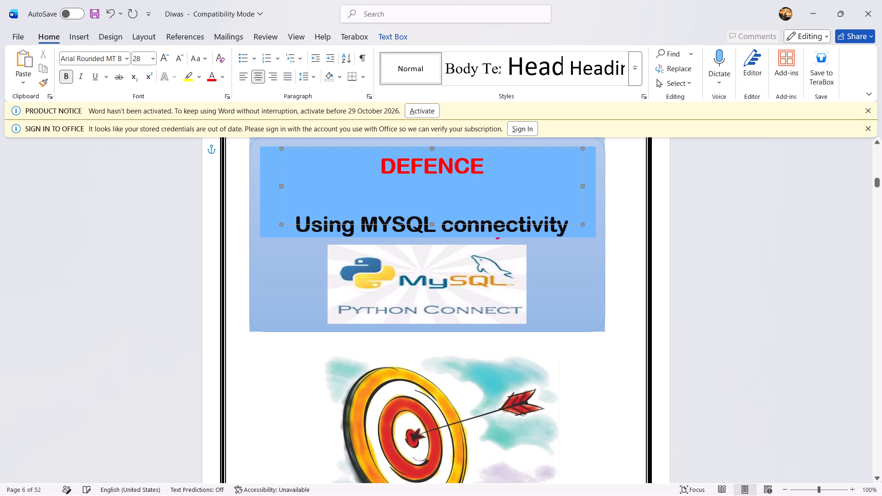
left_click(624, 399)
Look through the report from the Aim page's target picture to the "Why Python?" section.
scroll(640, 361, "down", 6)
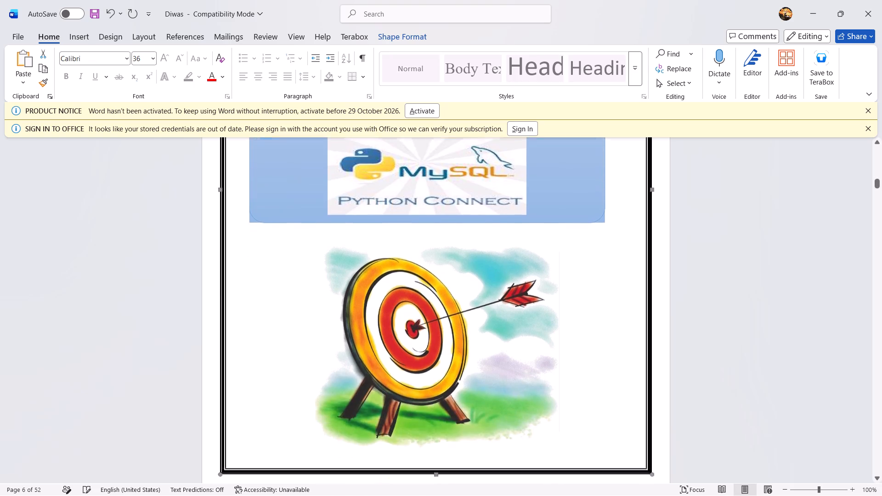
scroll(624, 352, "down", 16)
scroll(608, 363, "down", 5)
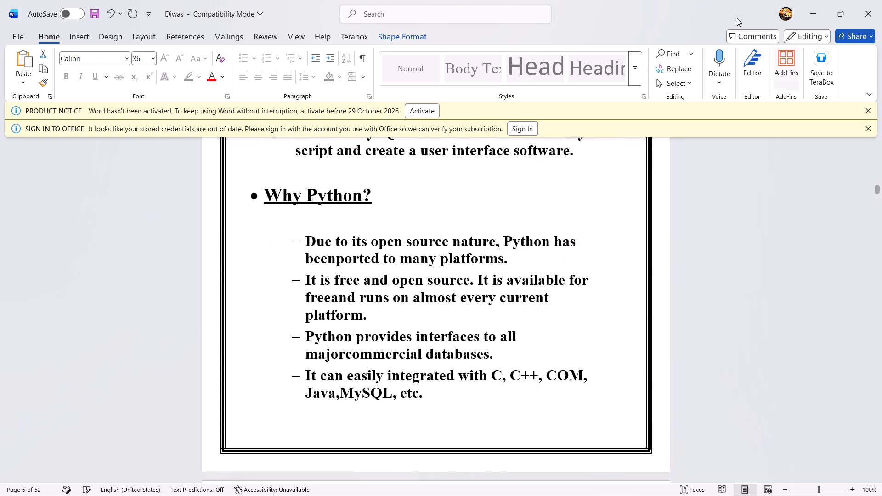
Save a copy of the report as a PDF named Diwas in the Downloads folder.
left_click(16, 36)
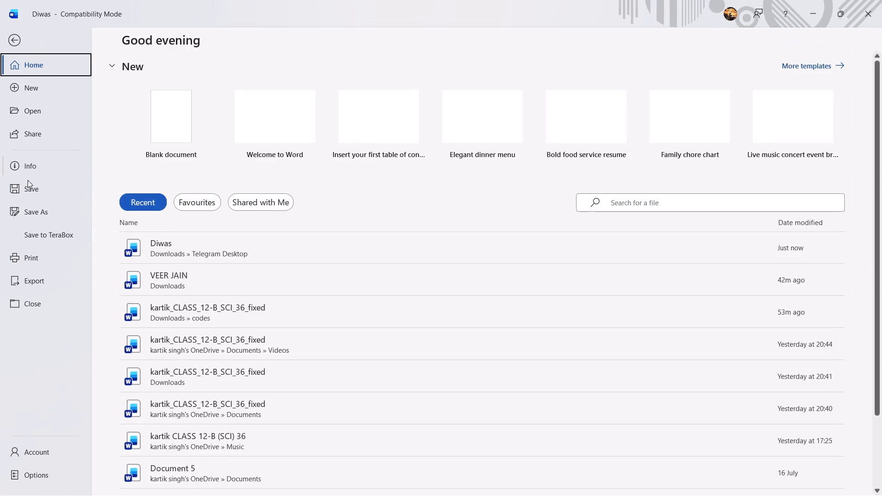
left_click(28, 213)
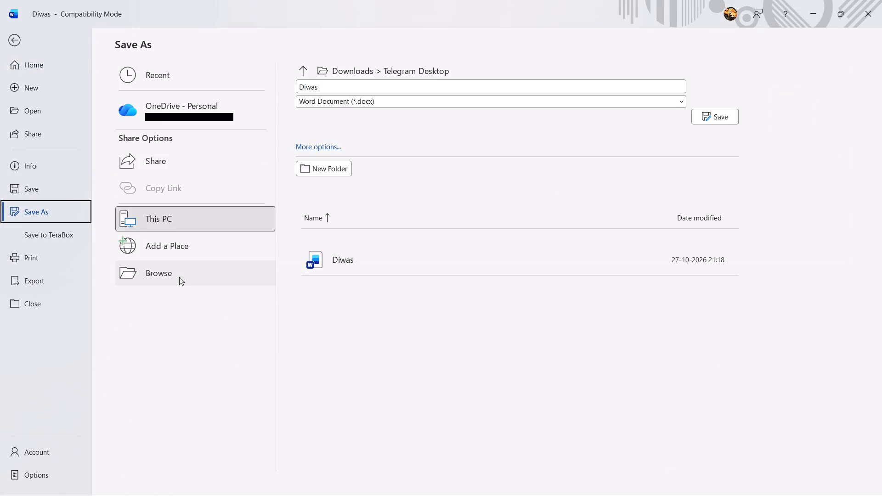
left_click(179, 274)
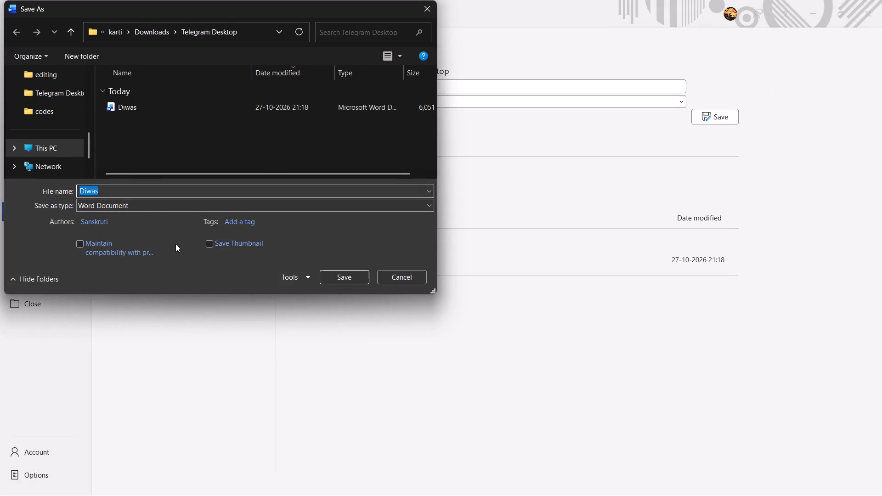
left_click(113, 204)
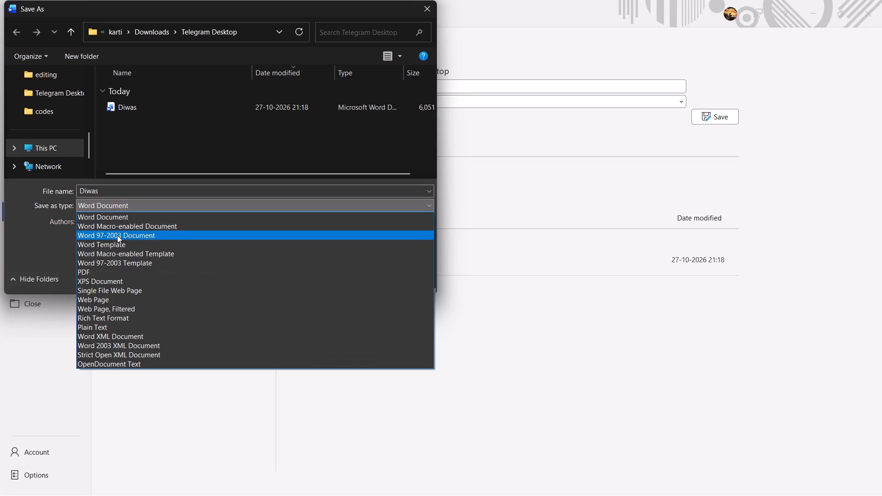
left_click(117, 271)
scroll(38, 141, "up", 1)
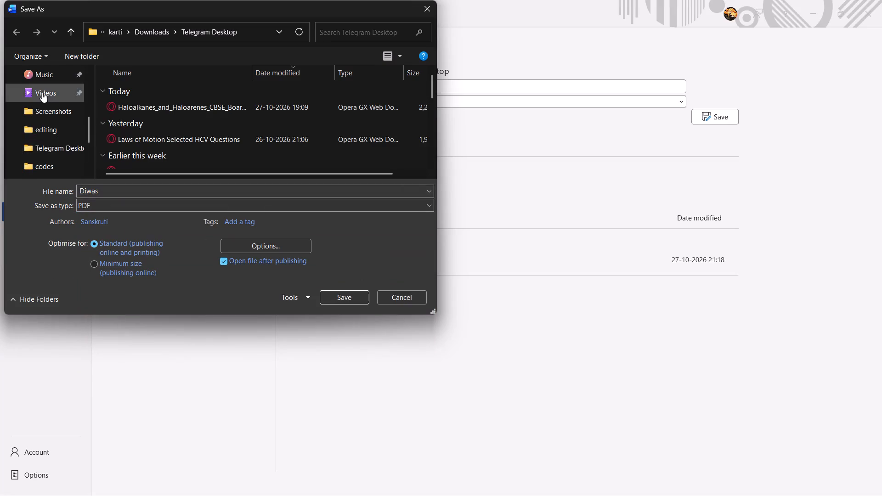
scroll(42, 92, "up", 2)
left_click(41, 123)
left_click(338, 296)
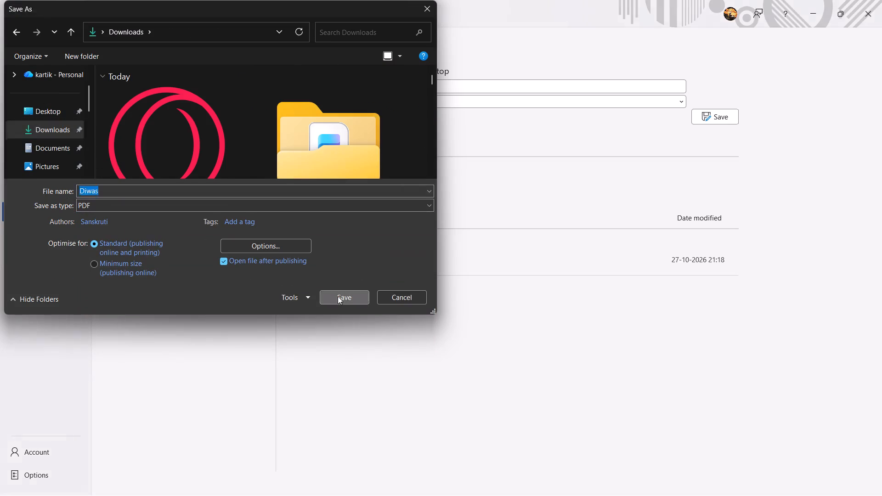
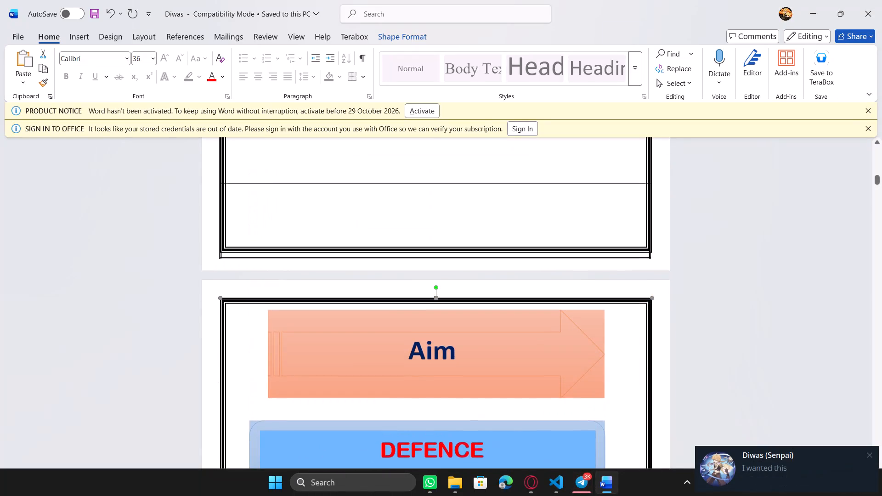
Extend the "DEFENCE" title in the Aim page's text box with the capitalised text "MANA", so it reads "DEFENCE MANA".
scroll(445, 361, "down", 5)
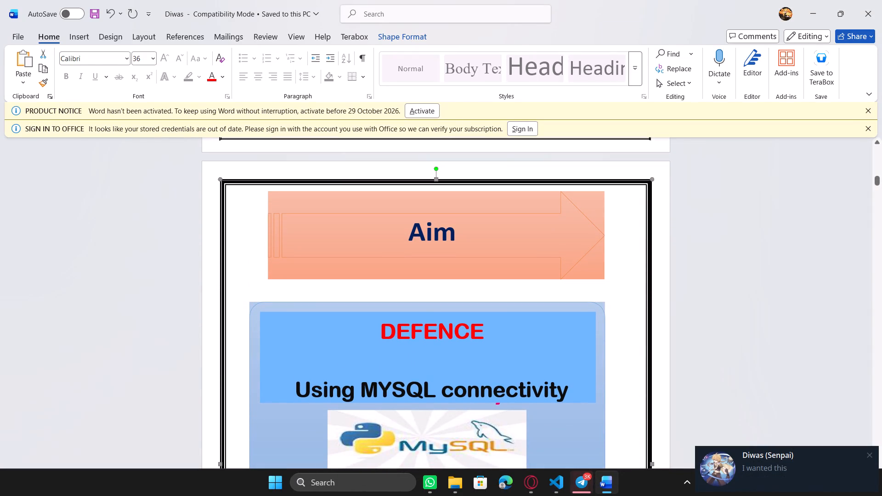
left_click(506, 336)
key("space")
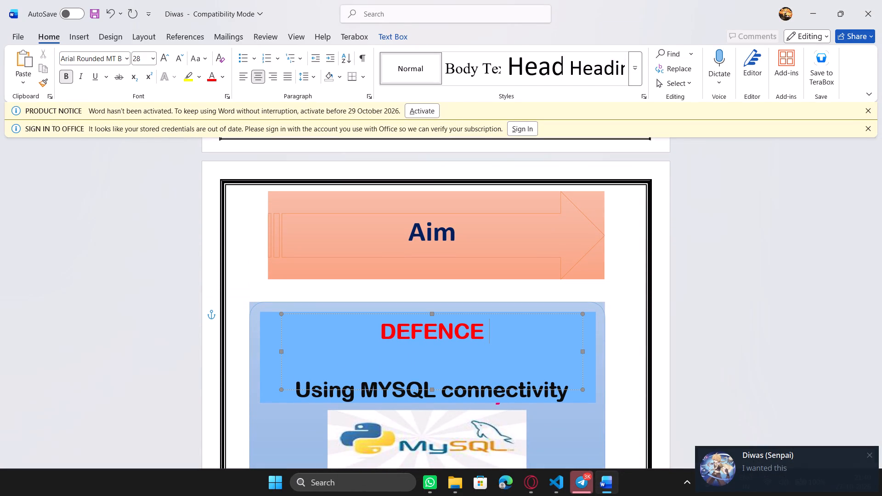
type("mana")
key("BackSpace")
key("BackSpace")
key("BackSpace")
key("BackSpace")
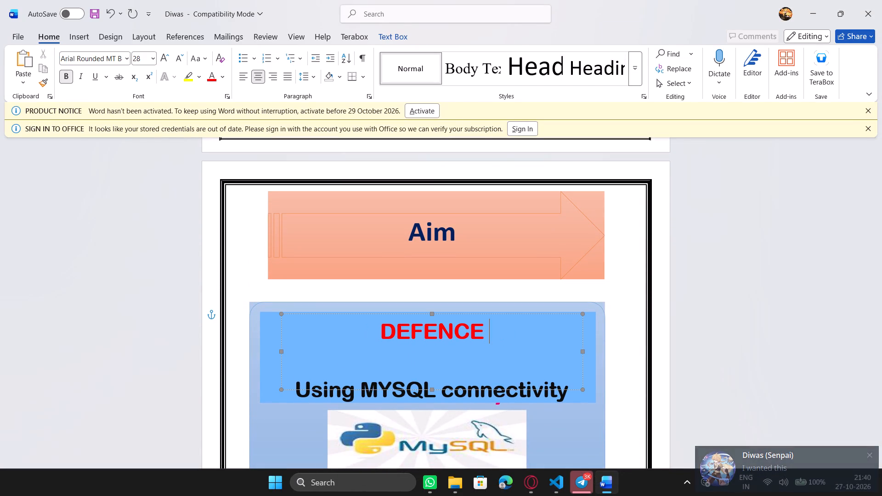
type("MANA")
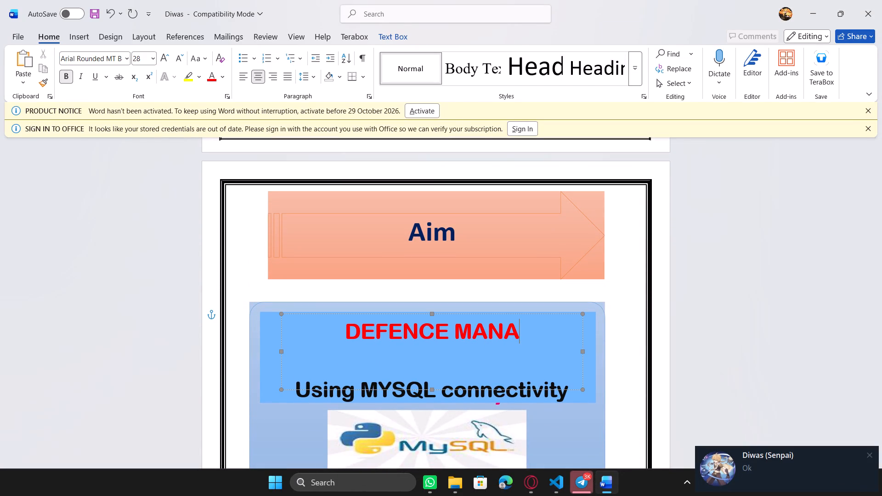
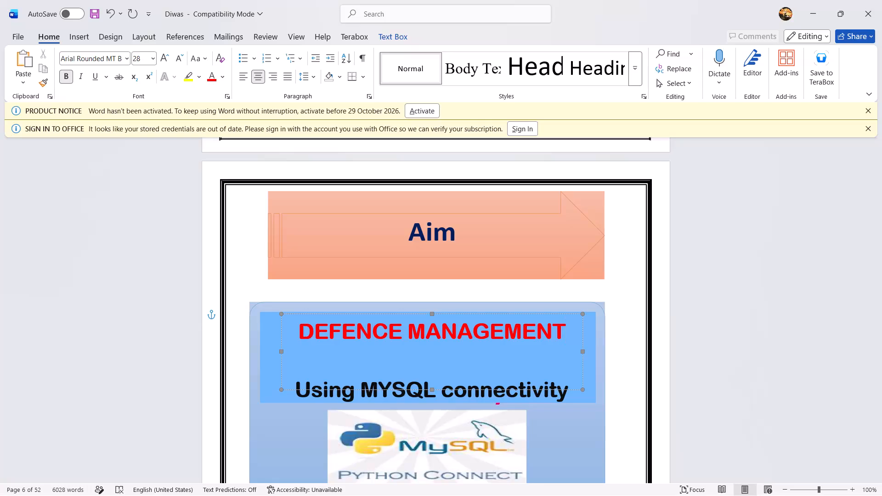
Add "SYSTEM" on a new line below "DEFENCE MANAGEMENT" in the Aim page title.
key("Return")
type("SYSTEM")
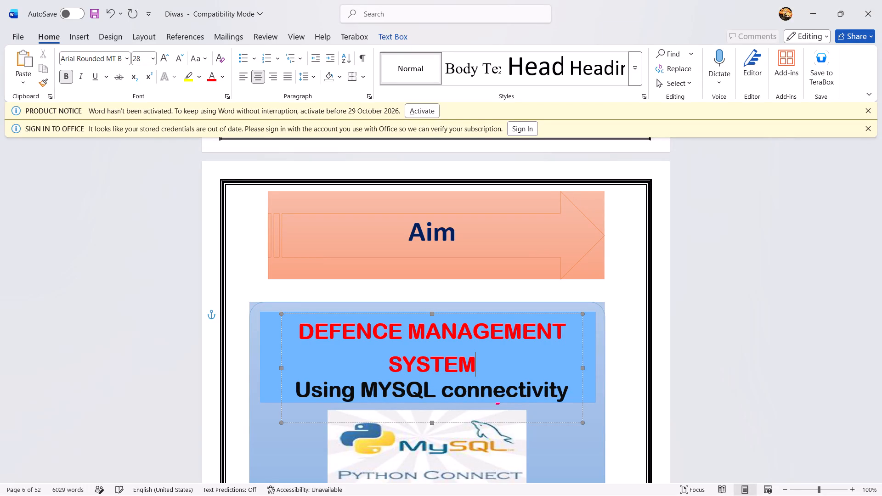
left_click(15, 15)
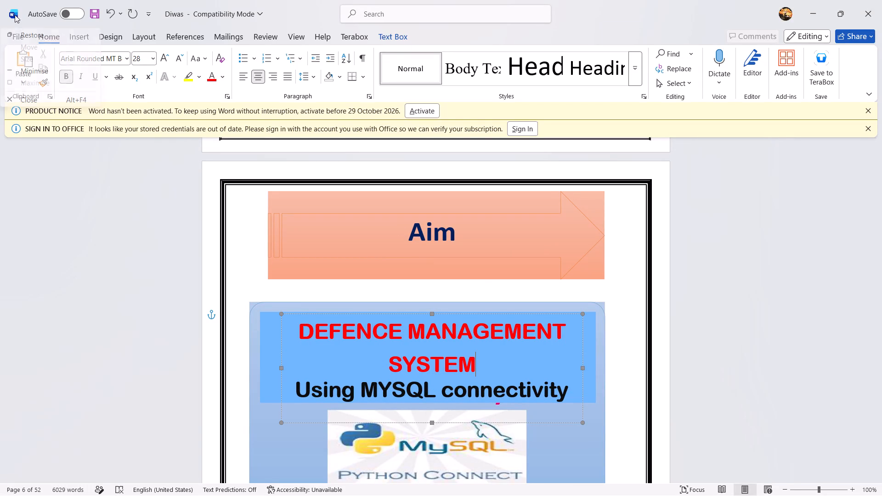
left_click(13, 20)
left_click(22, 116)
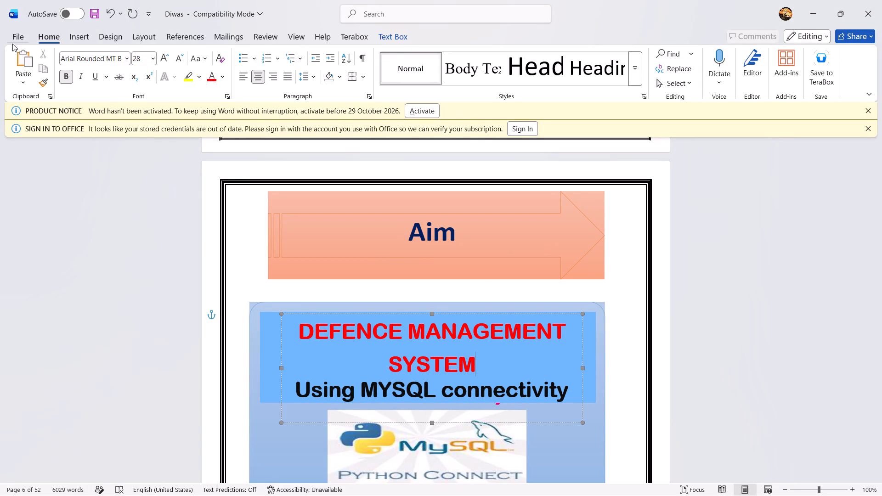
Save a copy of the Diwas report as a PDF named 1 in the Downloads folder.
left_click(14, 39)
left_click(42, 208)
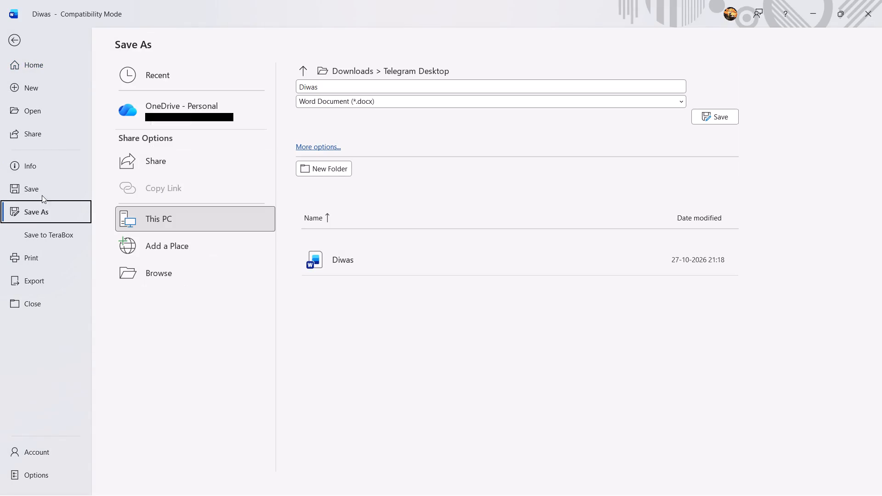
left_click(208, 275)
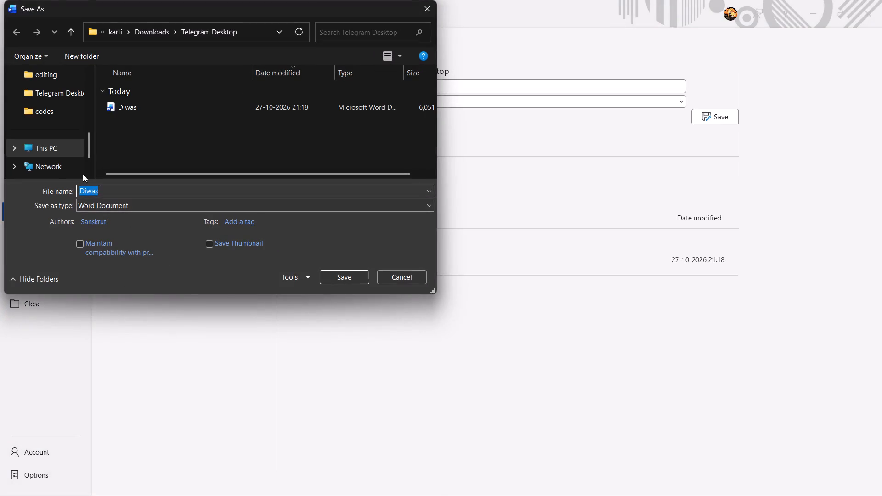
scroll(45, 126, "down", 2)
scroll(45, 126, "up", 4)
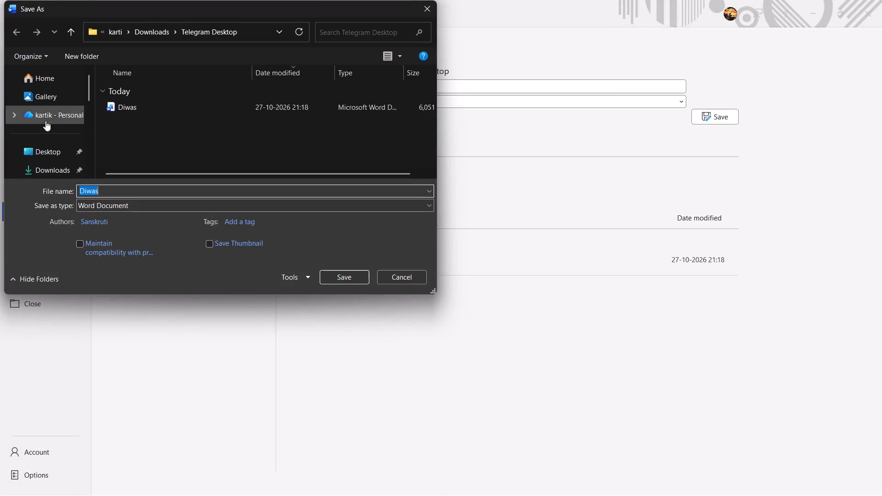
scroll(44, 99, "up", 2)
left_click(50, 158)
left_click(54, 169)
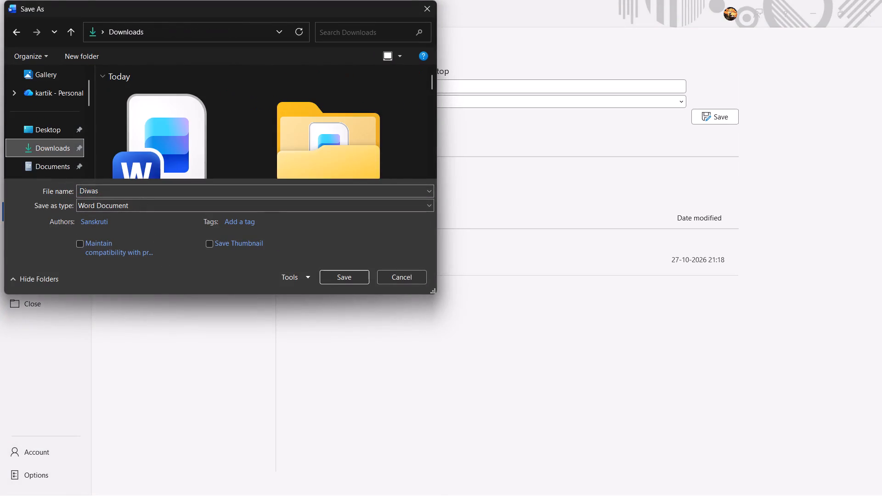
left_click(189, 195)
key("space")
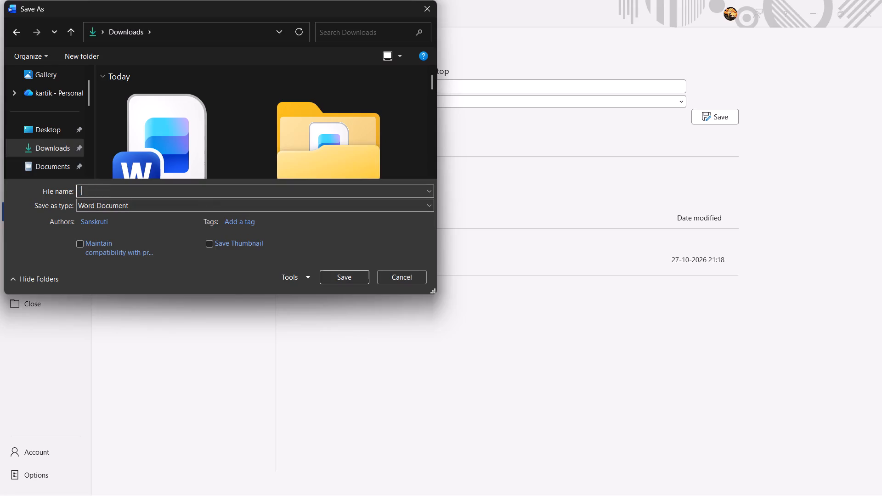
left_click(189, 194)
key("1")
left_click(205, 208)
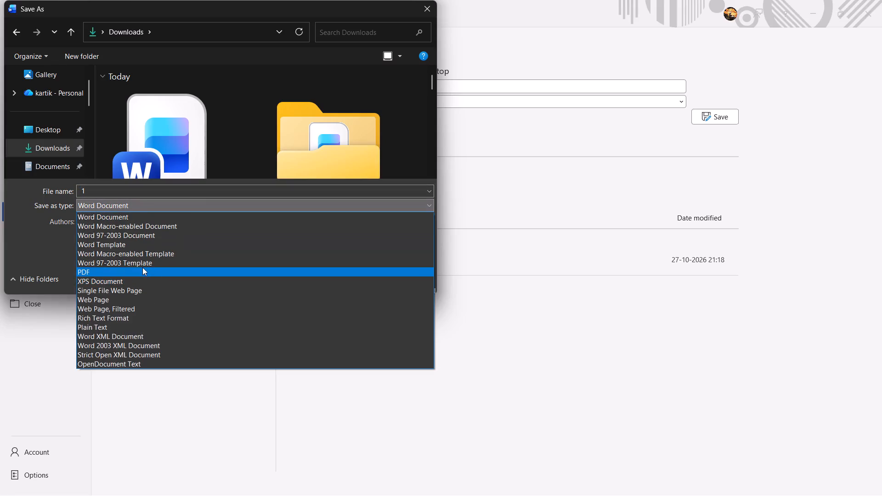
left_click(142, 267)
left_click(368, 299)
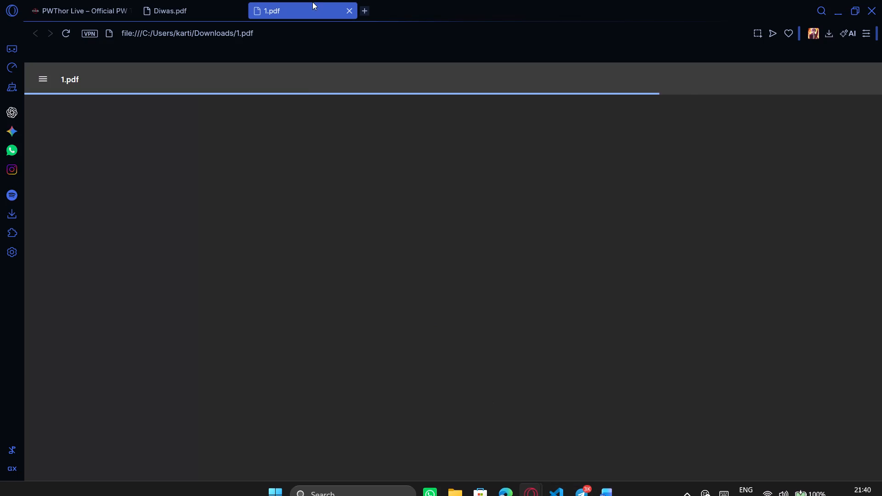
Close the 1.pdf browser tab and switch to the Downloads folder in File Explorer.
scroll(311, 2, "up", 1)
middle_click(311, 2)
left_click(458, 476)
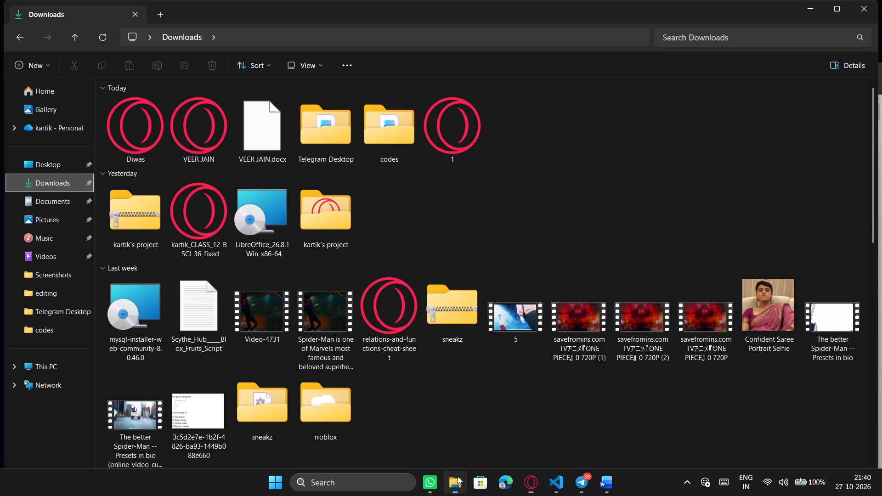
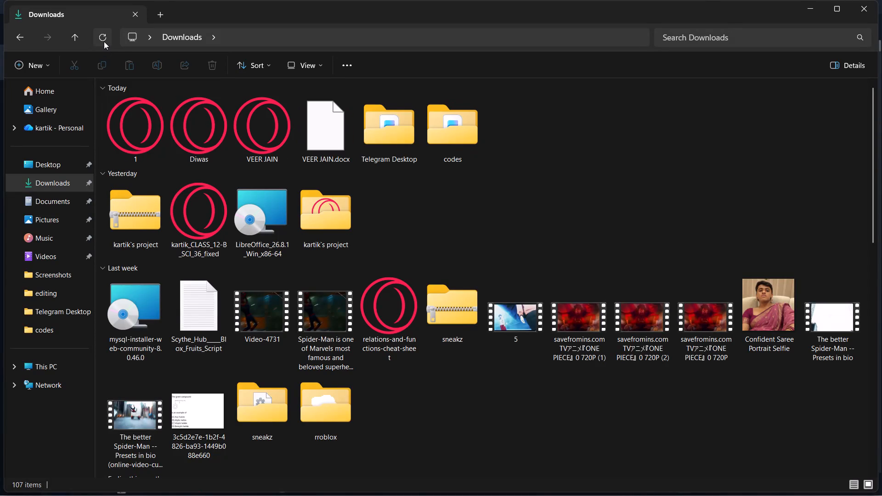
Select the exported PDF named 1 in the Downloads folder.
left_click(136, 115)
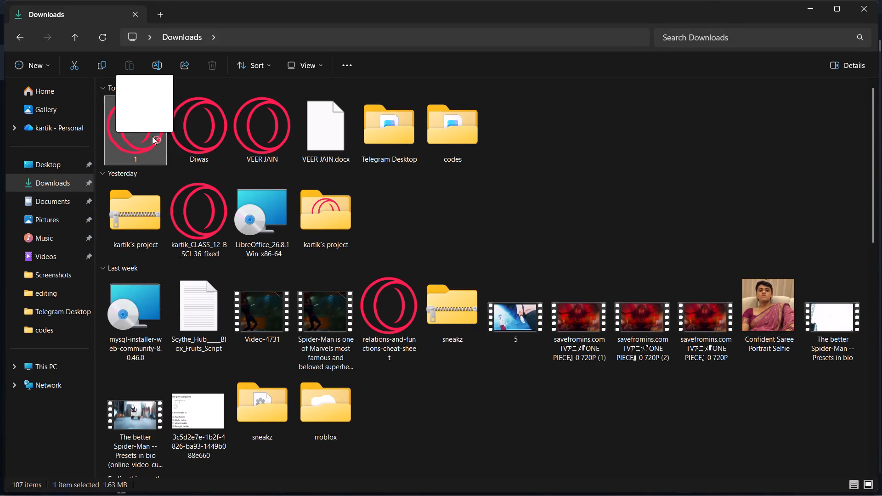